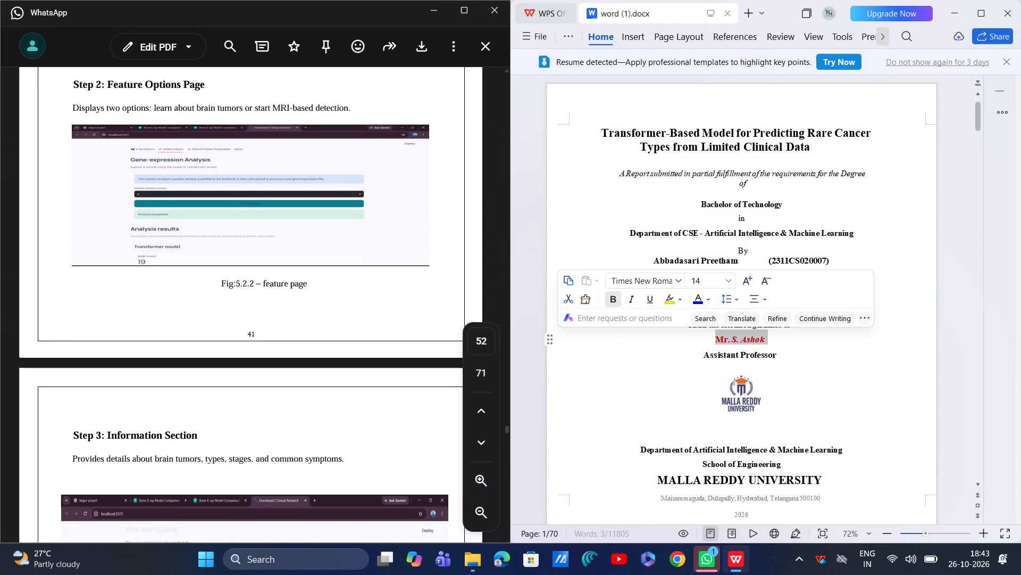
Set the font color of the guide's name on the title page to Automatic black.
{"action": "left_click", "coordinate": [705, 300]}
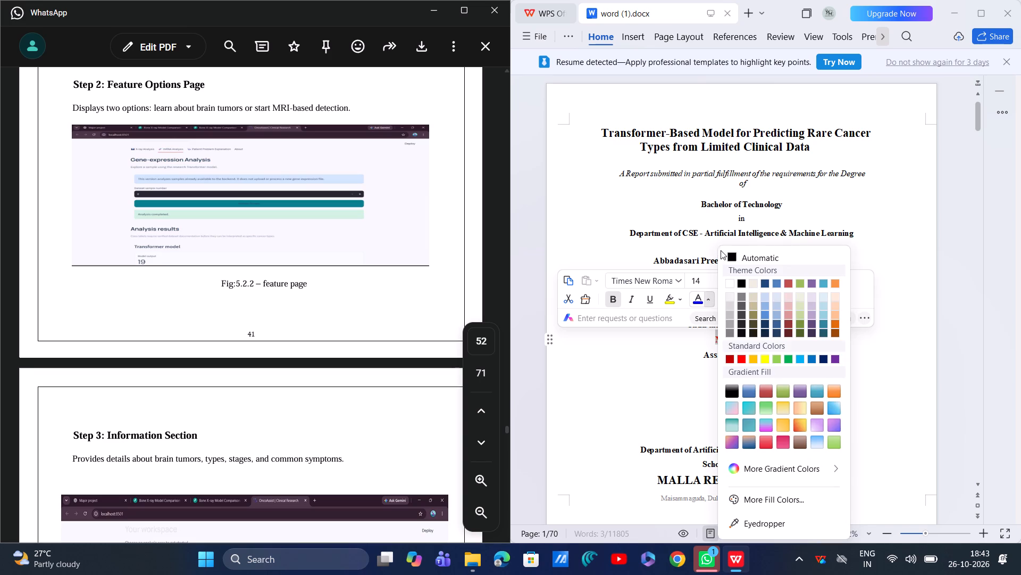
{"action": "left_click", "coordinate": [732, 258]}
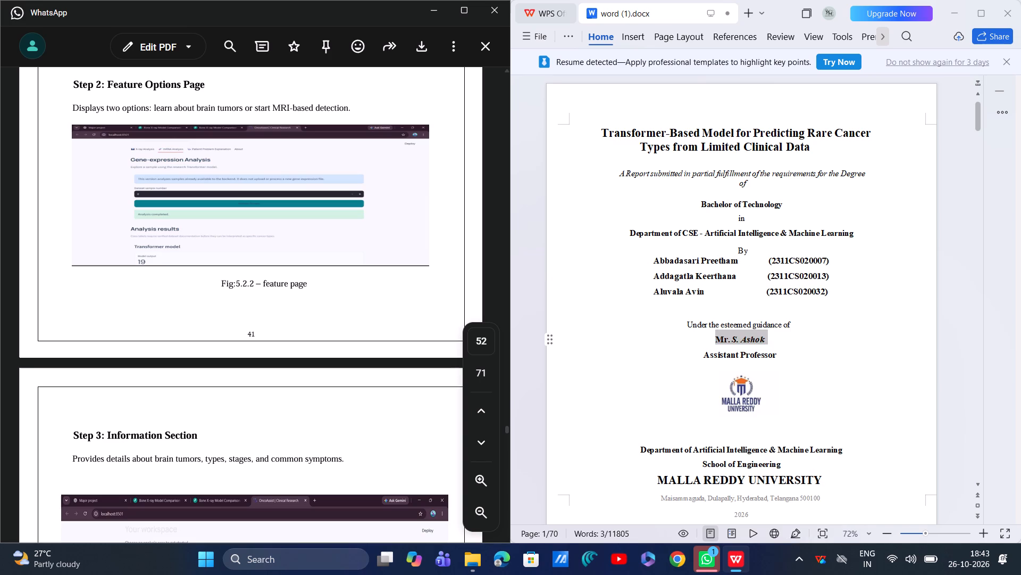
Change the red guide's name on the second title page to the Automatic font color.
{"action": "left_click", "coordinate": [639, 393]}
{"action": "scroll", "coordinate": [639, 393], "scroll_direction": "down", "scroll_amount": 6}
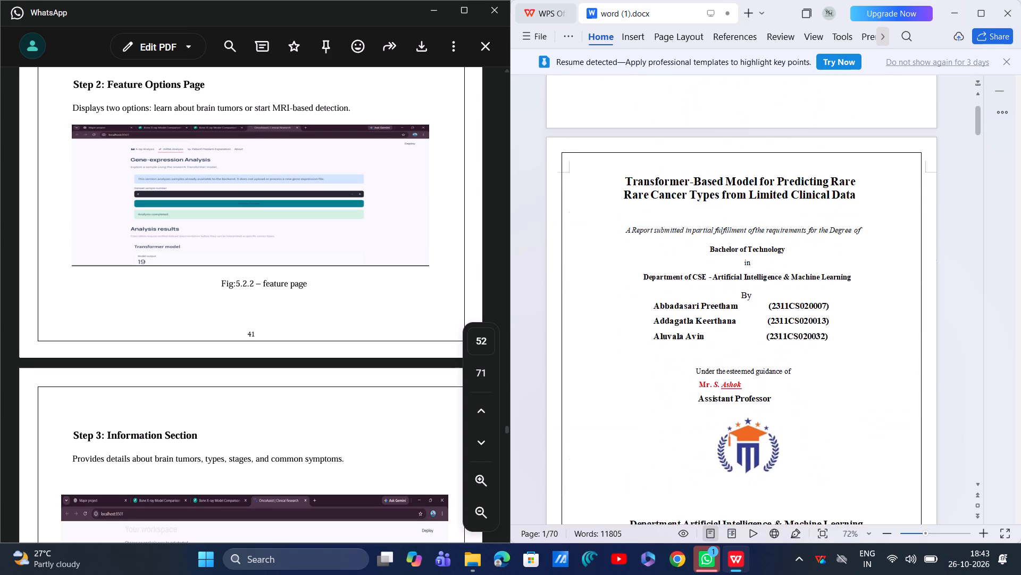
{"action": "scroll", "coordinate": [639, 393], "scroll_direction": "down", "scroll_amount": 1}
{"action": "left_click", "coordinate": [742, 367]}
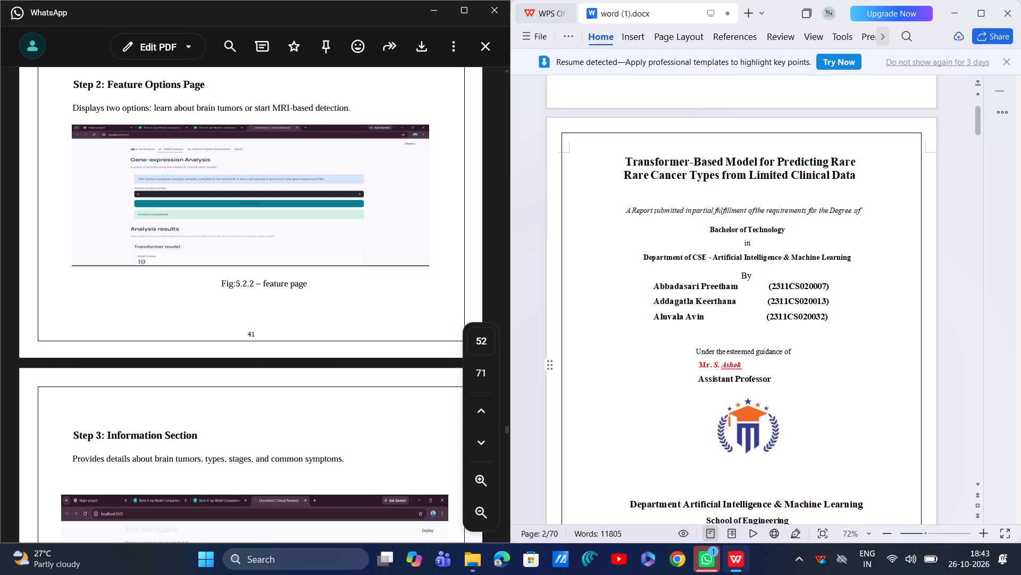
{"action": "left_click_drag", "start_coordinate": [742, 367], "coordinate": [694, 363]}
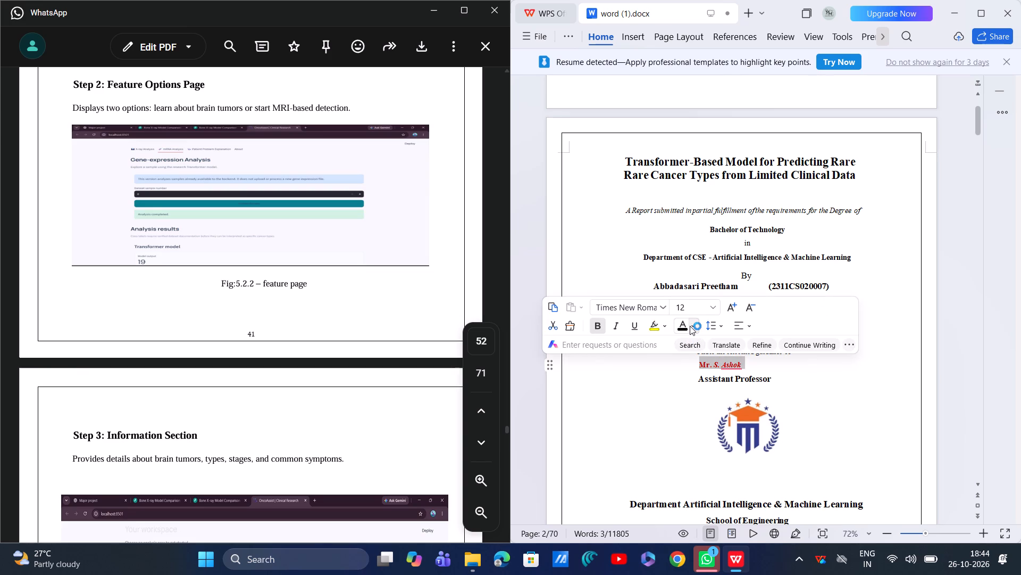
{"action": "left_click", "coordinate": [690, 326]}
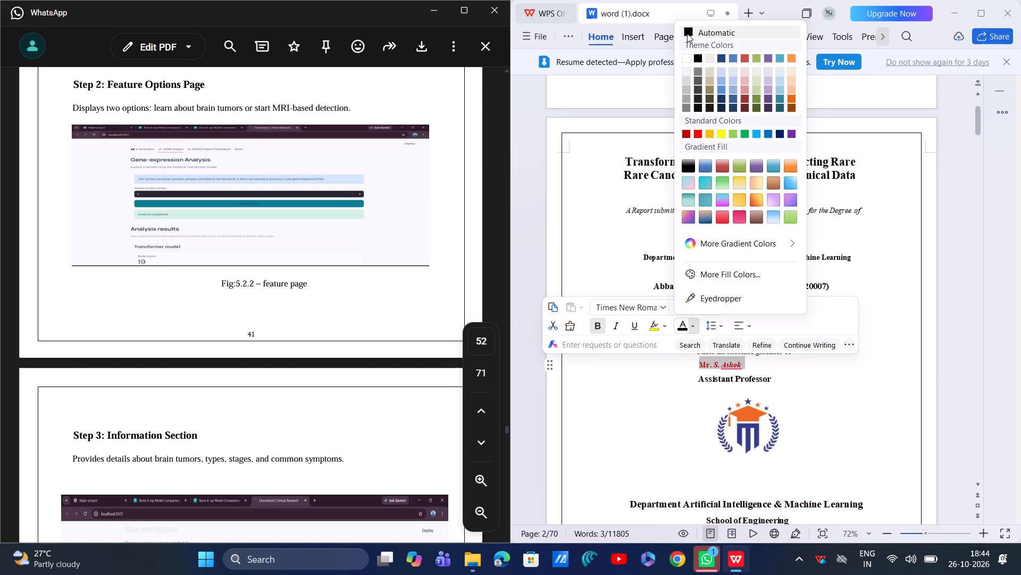
{"action": "left_click", "coordinate": [687, 31]}
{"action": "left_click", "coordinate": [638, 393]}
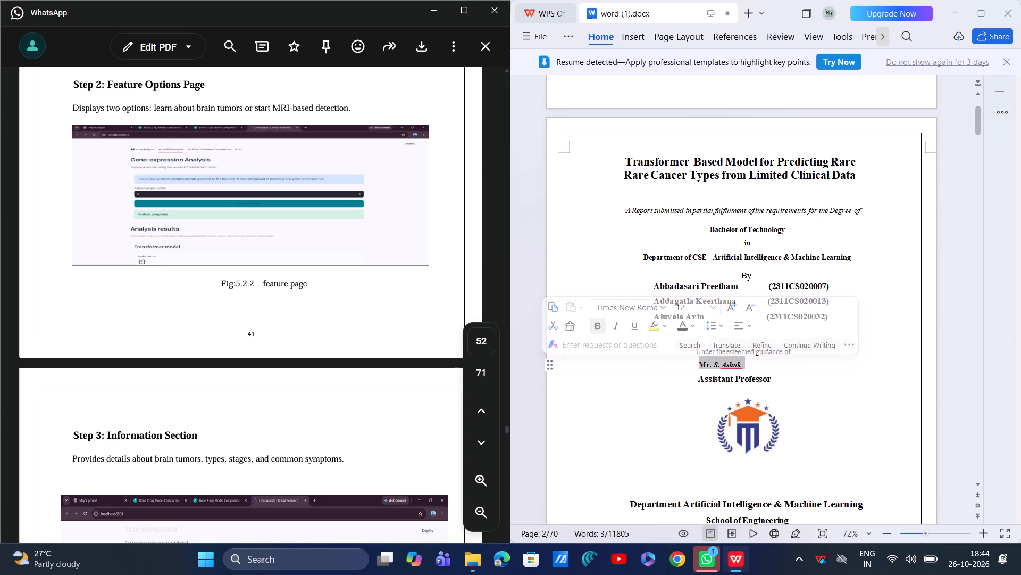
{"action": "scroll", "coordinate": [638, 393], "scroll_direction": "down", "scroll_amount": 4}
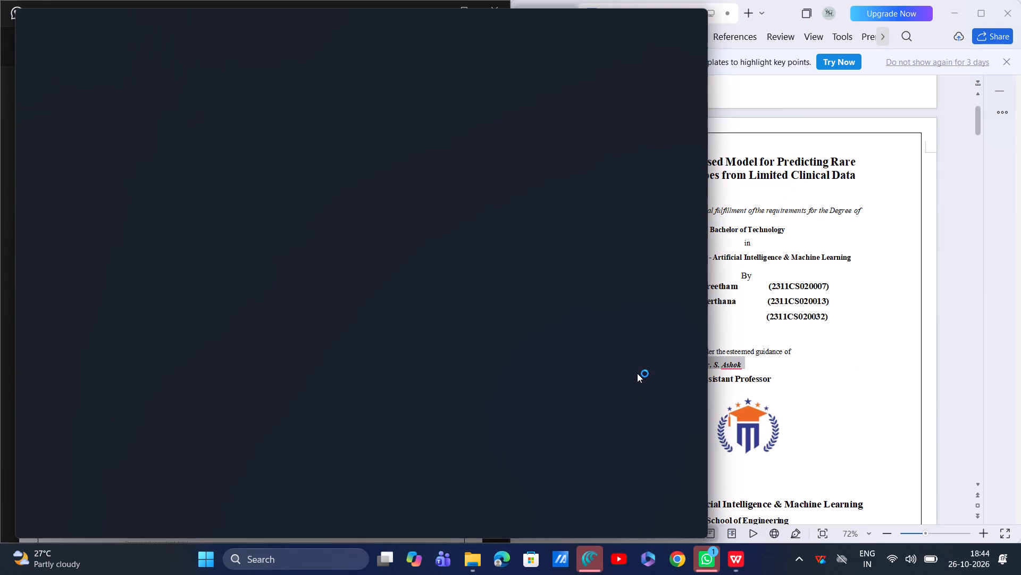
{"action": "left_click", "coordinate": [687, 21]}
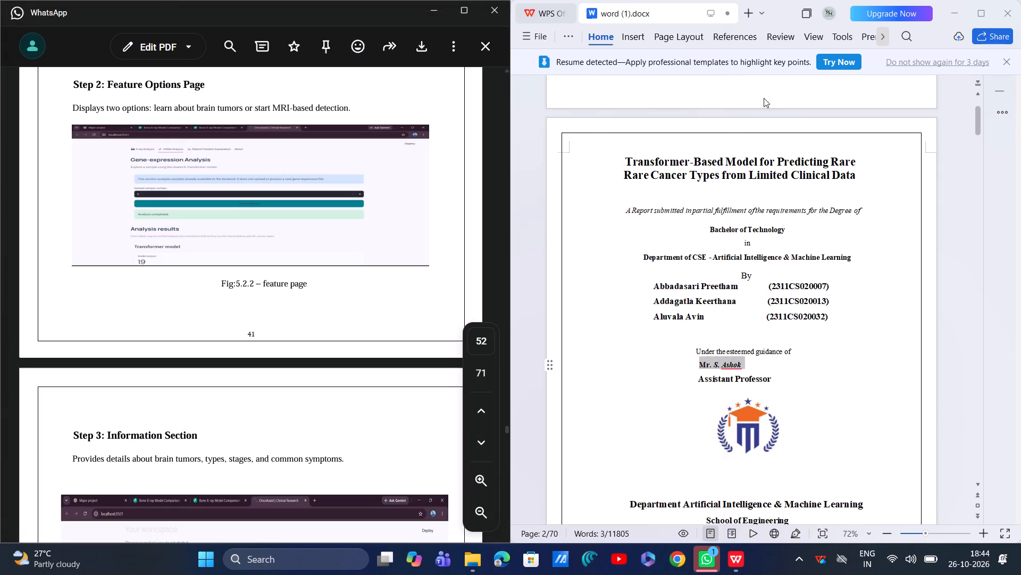
Set the internal guide's name and the Assistant Professor line on the certificate page to the Automatic font color.
{"action": "scroll", "coordinate": [738, 372], "scroll_direction": "down", "scroll_amount": 9}
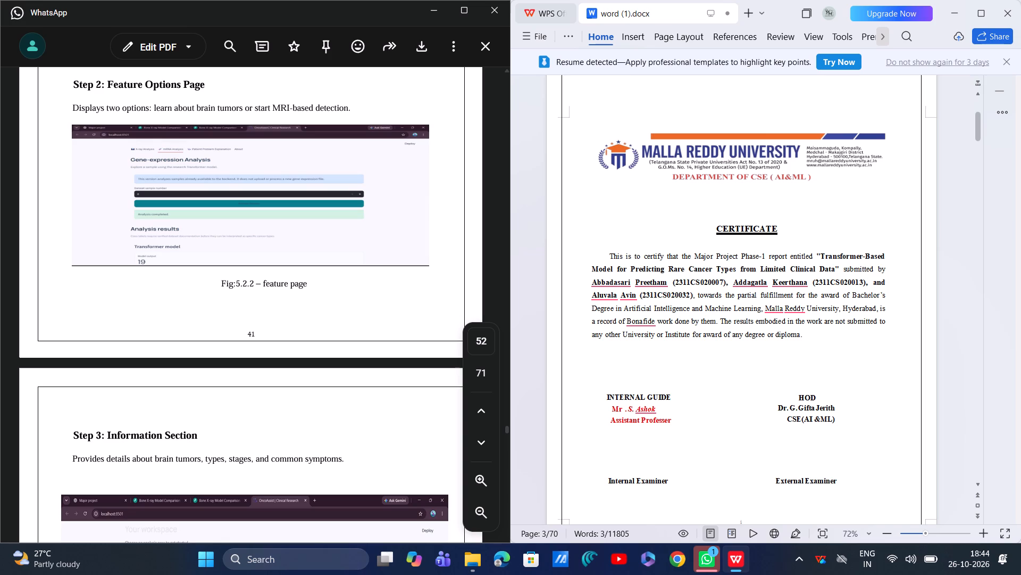
{"action": "left_click_drag", "start_coordinate": [611, 409], "coordinate": [671, 420]}
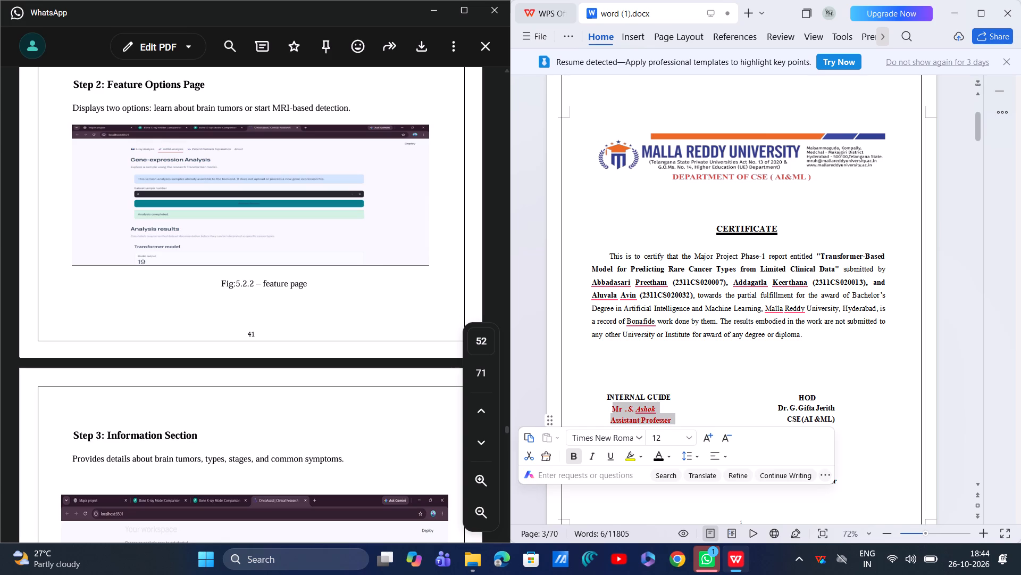
{"action": "left_click", "coordinate": [671, 456]}
{"action": "left_click", "coordinate": [663, 160]}
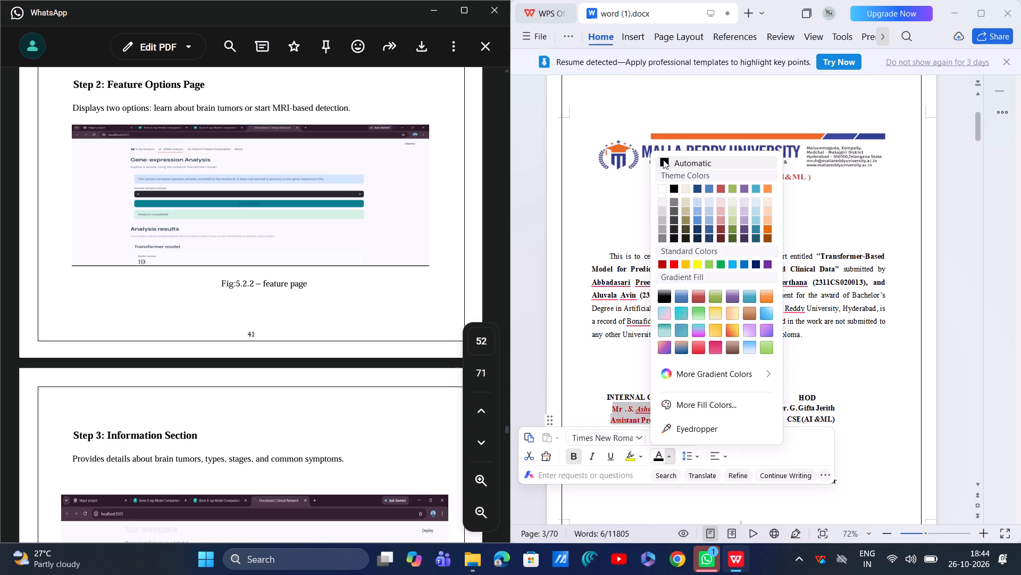
{"action": "scroll", "coordinate": [761, 344], "scroll_direction": "down", "scroll_amount": 1}
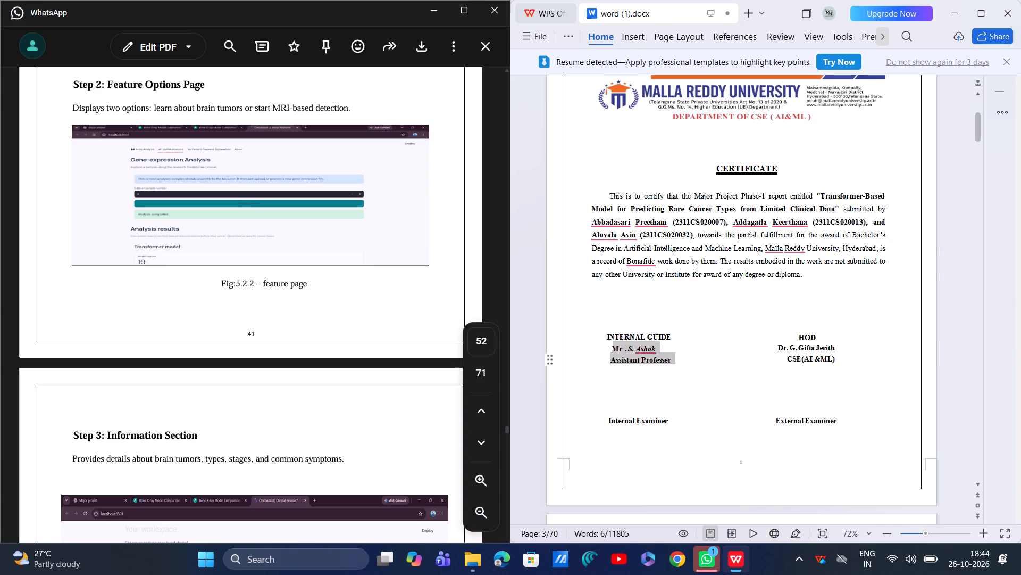
{"action": "left_click", "coordinate": [851, 375]}
Set the project guide's name in the Acknowledgement's last thank-you paragraph to the Automatic font color.
{"action": "scroll", "coordinate": [851, 375], "scroll_direction": "down", "scroll_amount": 7}
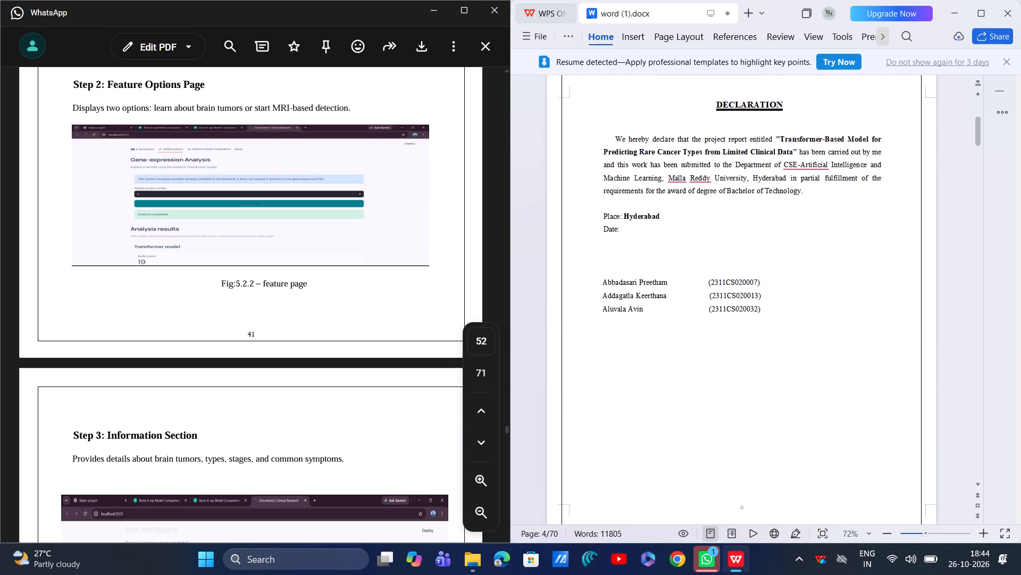
{"action": "scroll", "coordinate": [851, 375], "scroll_direction": "down", "scroll_amount": 3}
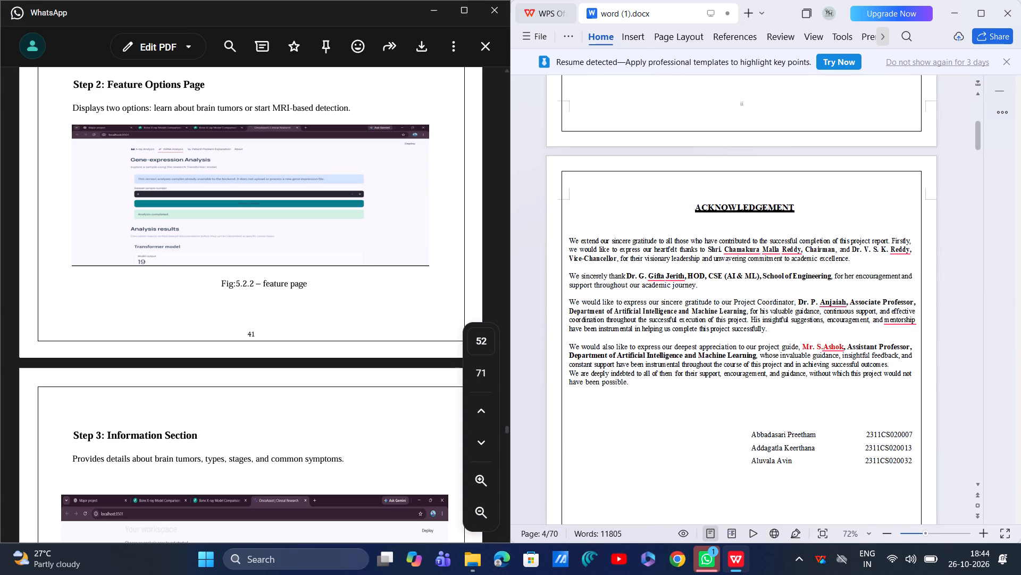
{"action": "left_click", "coordinate": [844, 346]}
{"action": "left_click_drag", "start_coordinate": [844, 346], "coordinate": [799, 350]}
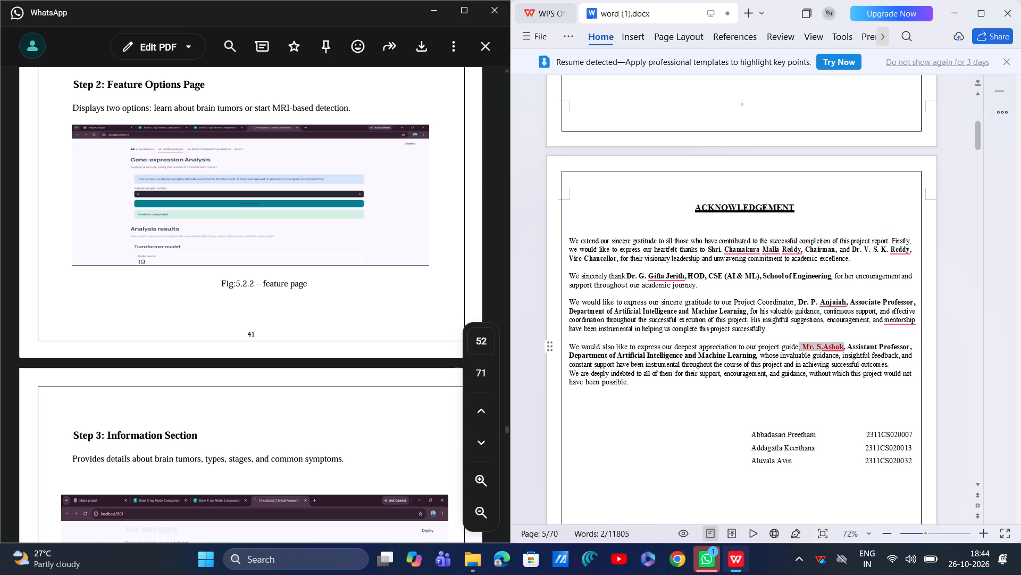
{"action": "left_click_drag", "start_coordinate": [799, 350], "coordinate": [804, 348]}
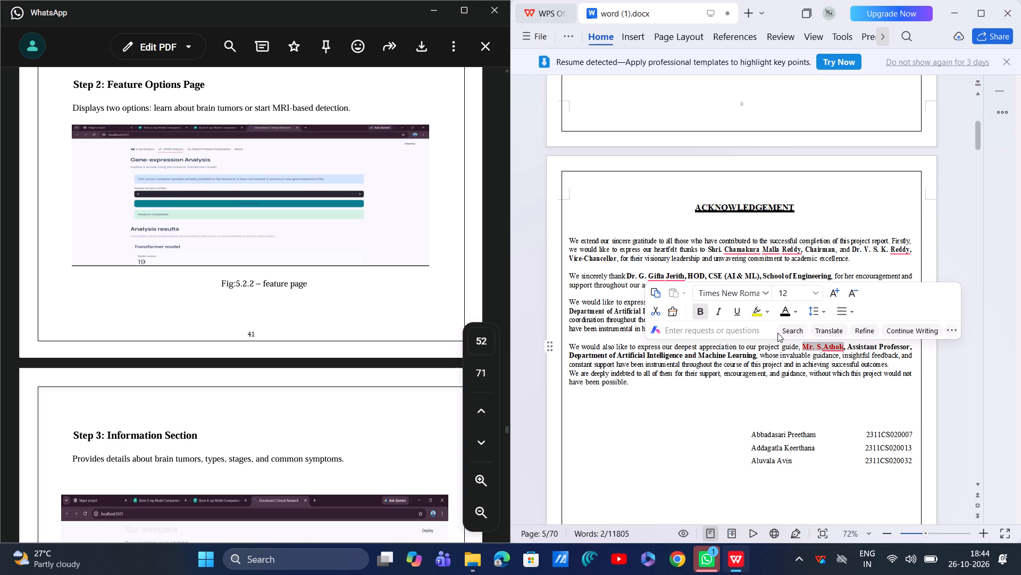
{"action": "left_click", "coordinate": [796, 313]}
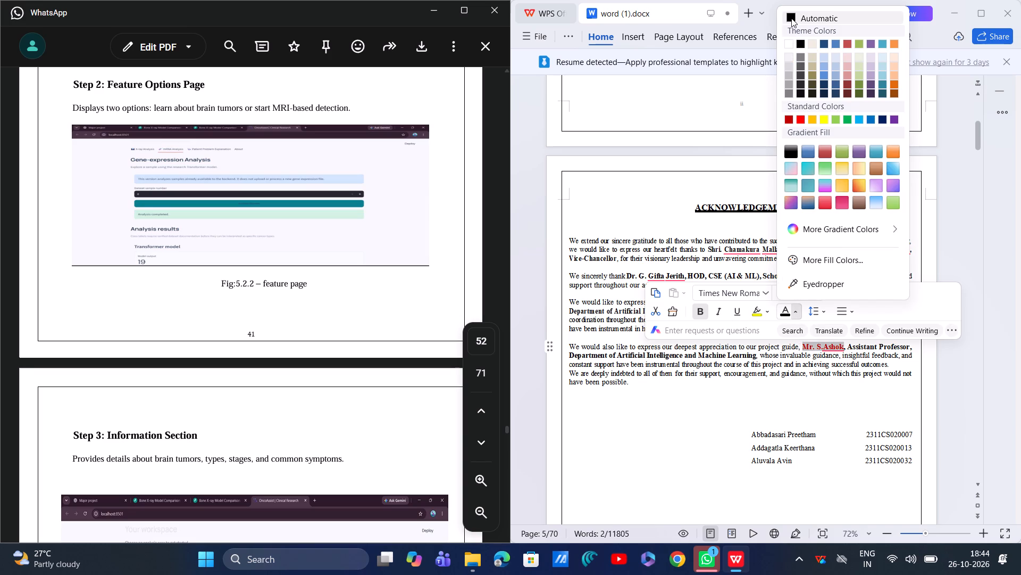
{"action": "left_click", "coordinate": [791, 18]}
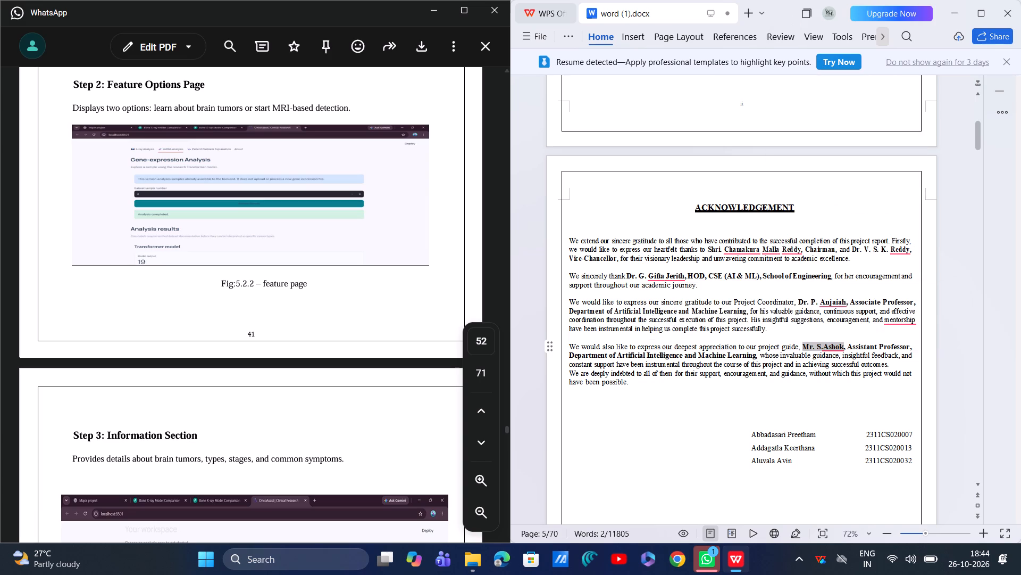
{"action": "left_click", "coordinate": [717, 443]}
Look through the report from the Acknowledgement past the Contents pages to the List of Figures and Tables.
{"action": "scroll", "coordinate": [355, 276], "scroll_direction": "up", "scroll_amount": 1}
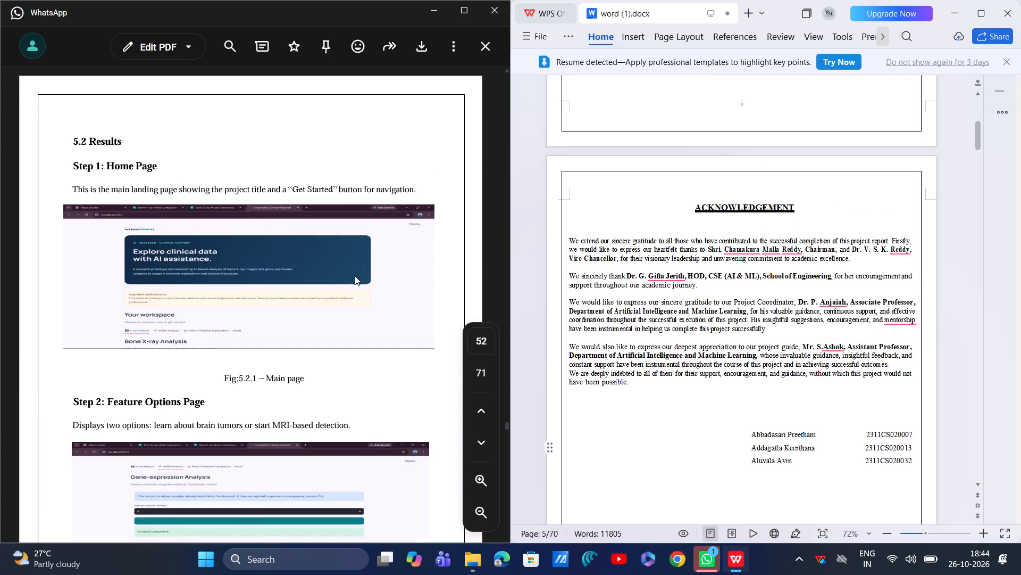
{"action": "scroll", "coordinate": [355, 276], "scroll_direction": "up", "scroll_amount": 1}
{"action": "scroll", "coordinate": [717, 261], "scroll_direction": "down", "scroll_amount": 3}
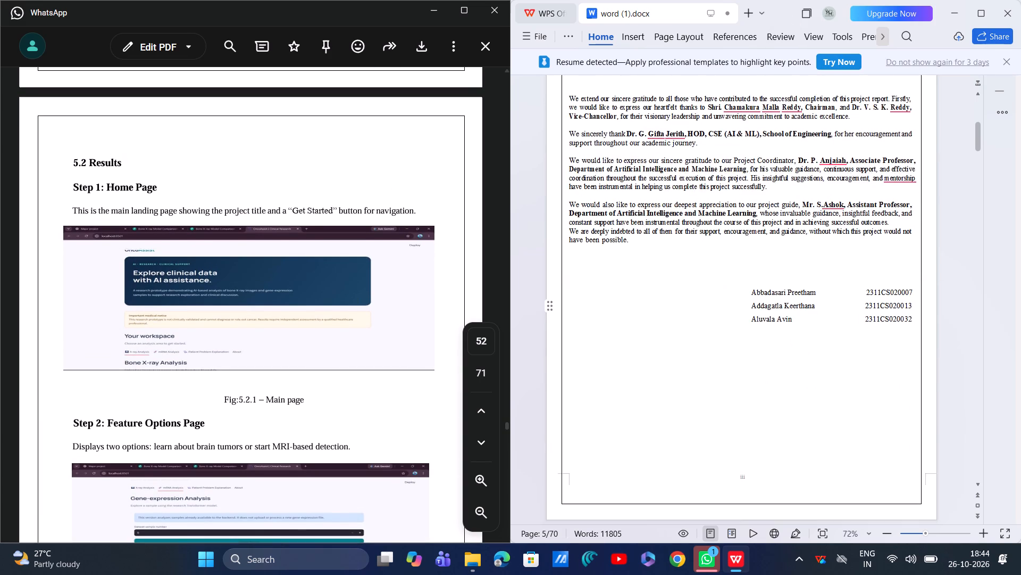
{"action": "scroll", "coordinate": [717, 261], "scroll_direction": "down", "scroll_amount": 8}
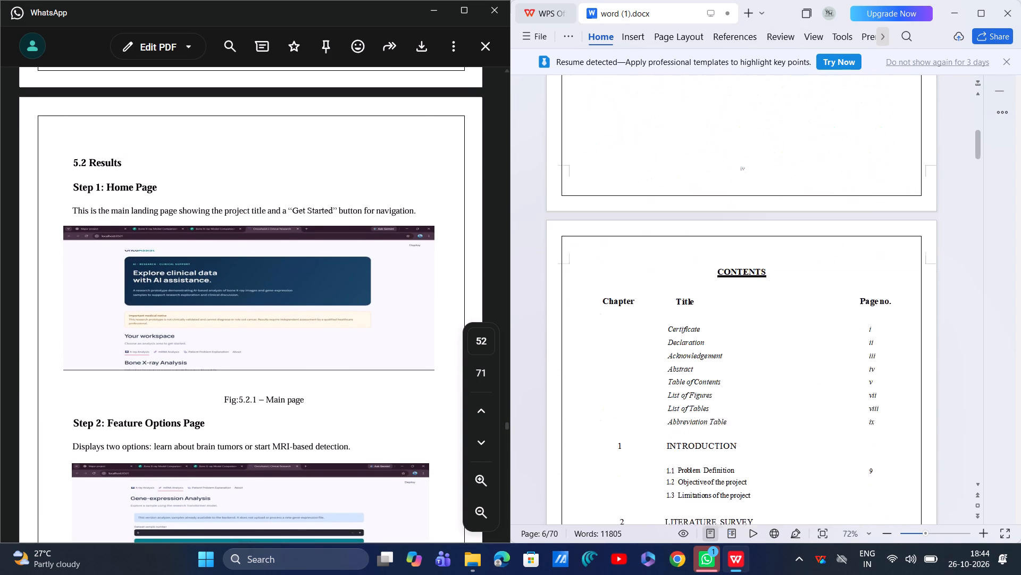
{"action": "scroll", "coordinate": [717, 261], "scroll_direction": "down", "scroll_amount": 5}
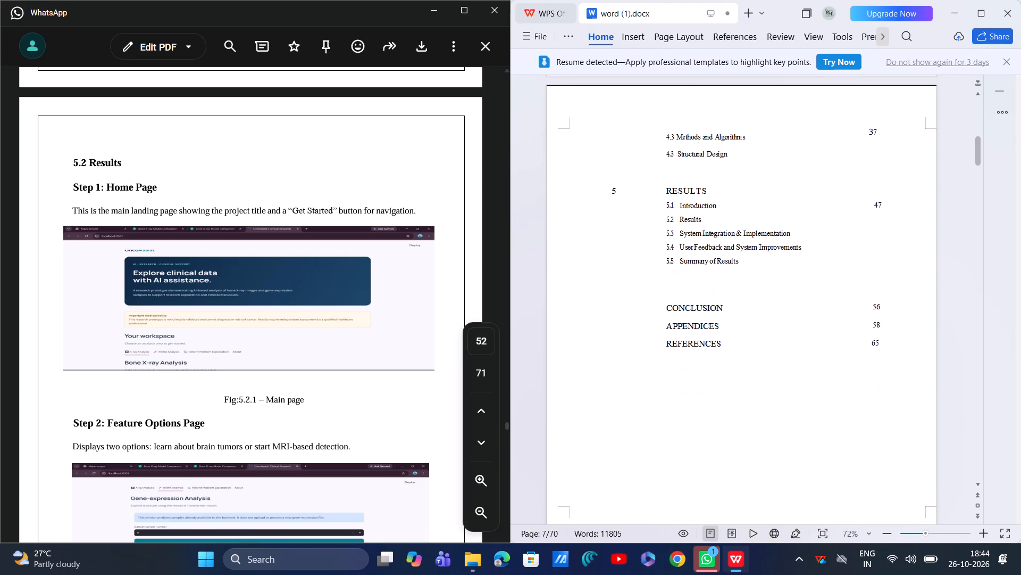
{"action": "scroll", "coordinate": [717, 261], "scroll_direction": "down", "scroll_amount": 2}
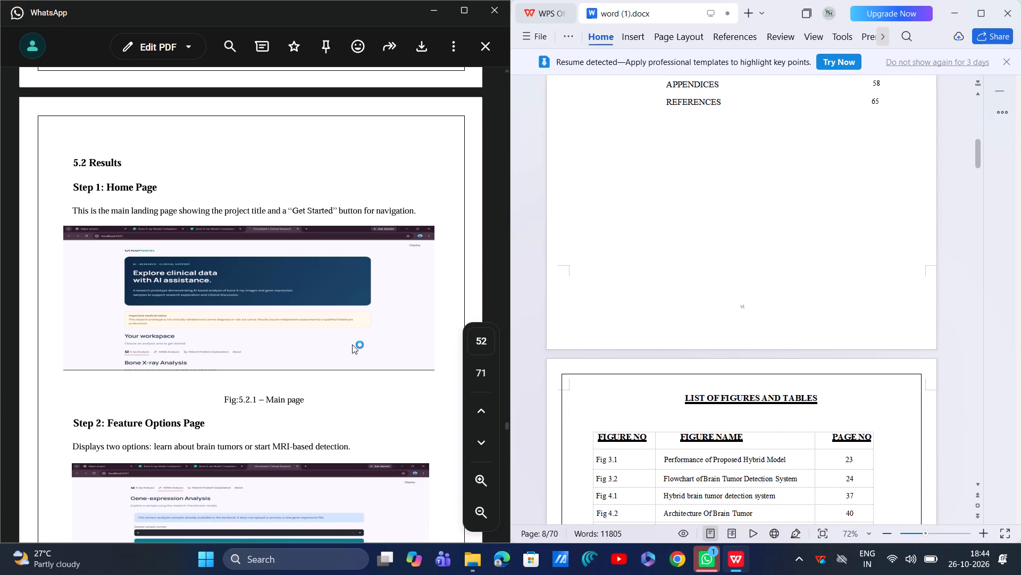
{"action": "scroll", "coordinate": [352, 344], "scroll_direction": "down", "scroll_amount": 3}
{"action": "scroll", "coordinate": [352, 344], "scroll_direction": "up", "scroll_amount": 6}
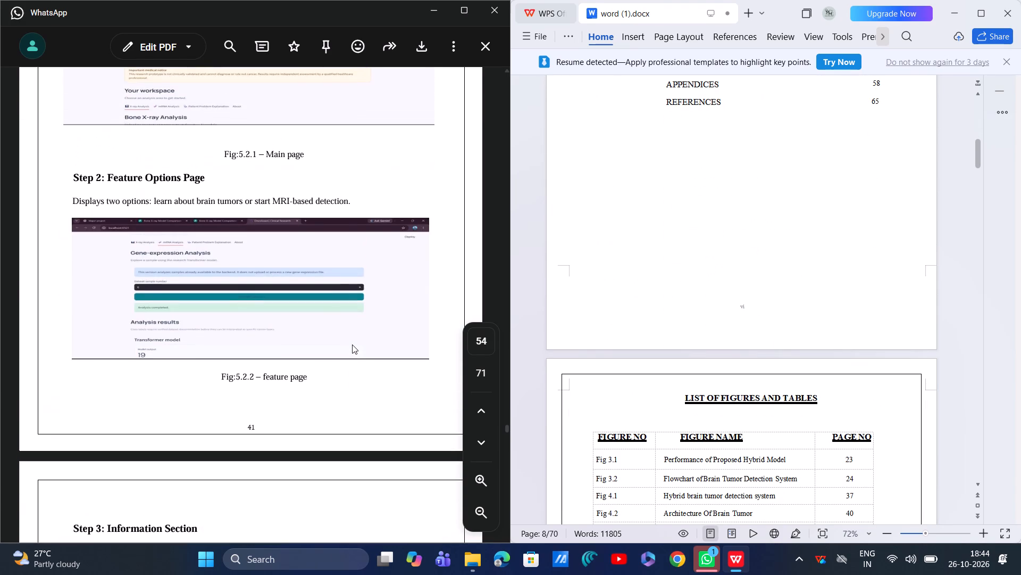
{"action": "scroll", "coordinate": [352, 344], "scroll_direction": "up", "scroll_amount": 8}
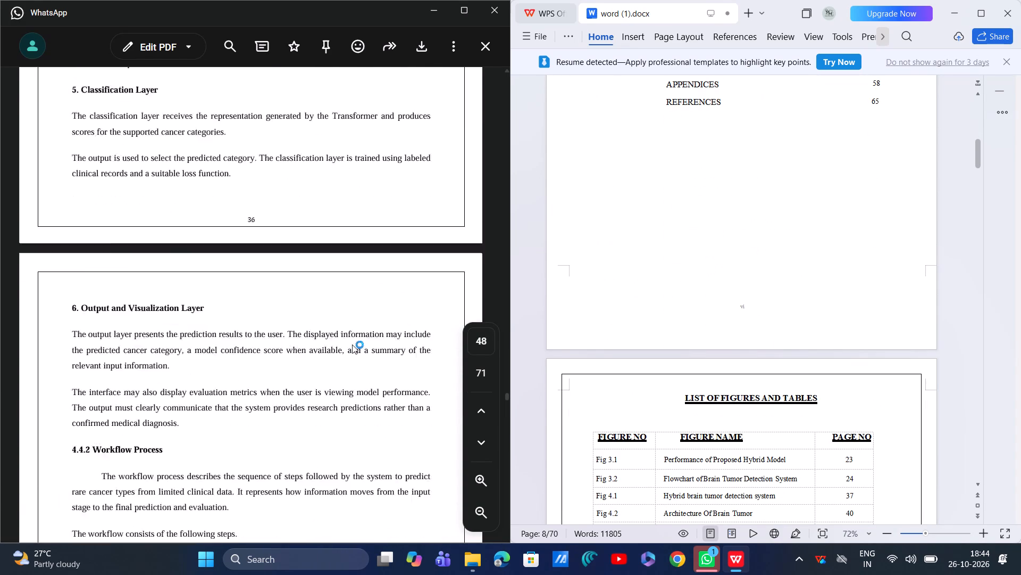
{"action": "scroll", "coordinate": [352, 344], "scroll_direction": "up", "scroll_amount": 5}
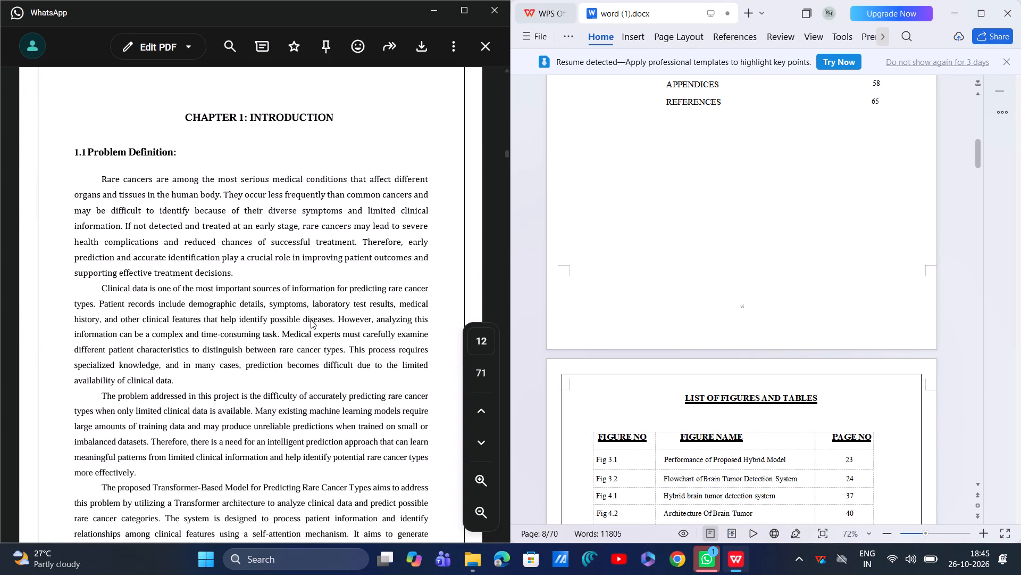
{"action": "scroll", "coordinate": [311, 319], "scroll_direction": "down", "scroll_amount": 1}
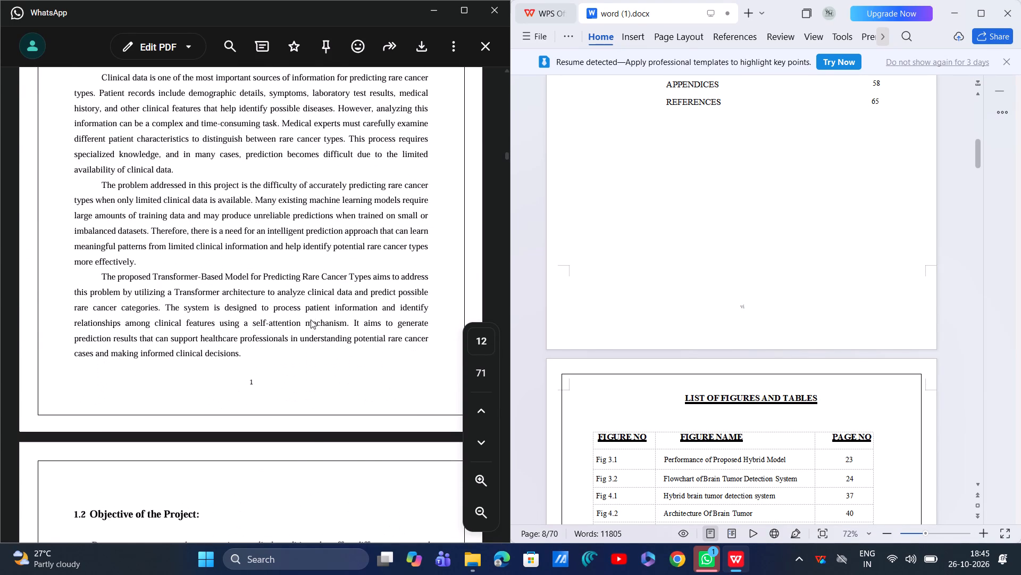
{"action": "scroll", "coordinate": [311, 319], "scroll_direction": "down", "scroll_amount": 8}
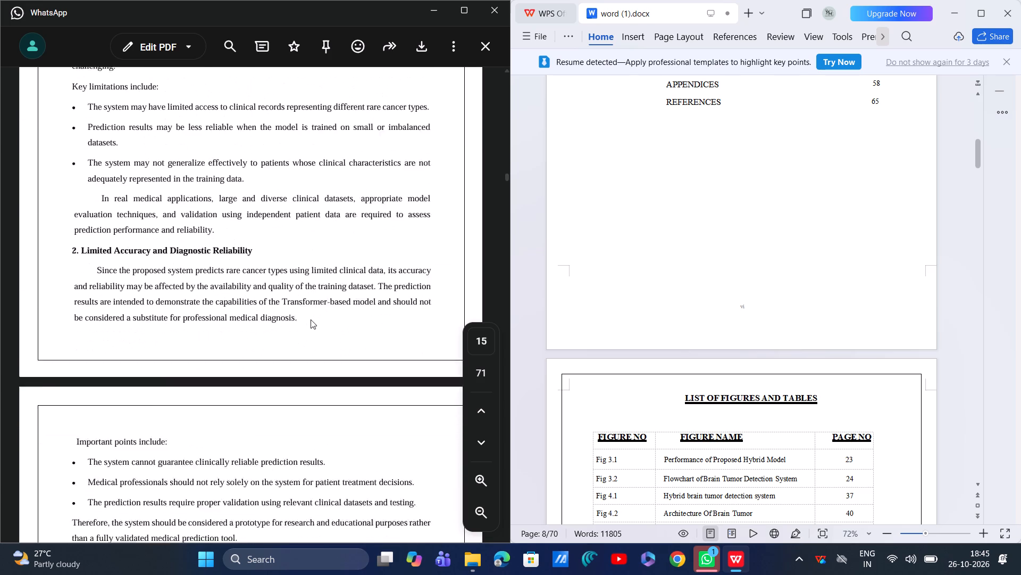
Return to the WPS document and examine the figure names and page numbers in the List of Figures and Tables.
{"action": "scroll", "coordinate": [713, 272], "scroll_direction": "down", "scroll_amount": 1}
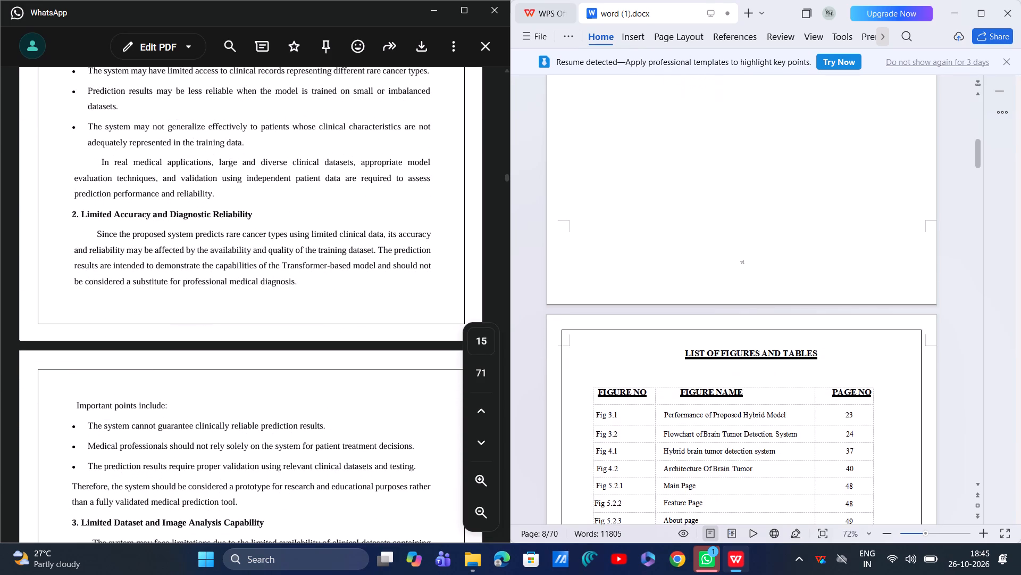
{"action": "scroll", "coordinate": [713, 272], "scroll_direction": "down", "scroll_amount": 2}
{"action": "scroll", "coordinate": [713, 272], "scroll_direction": "up", "scroll_amount": 1}
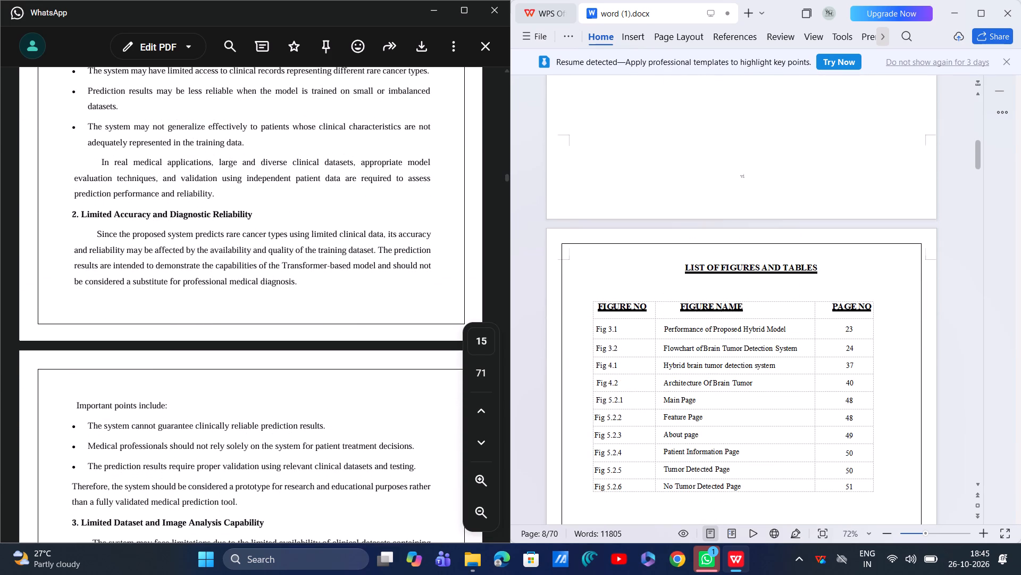
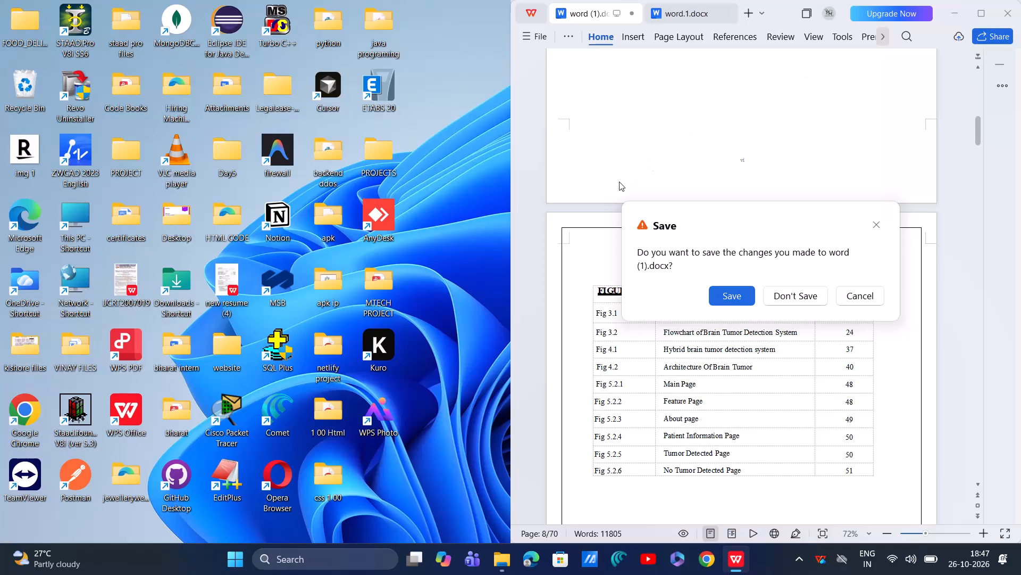
Discard the unsaved changes to word (1).docx and finish closing the report documents.
{"action": "left_click", "coordinate": [782, 298]}
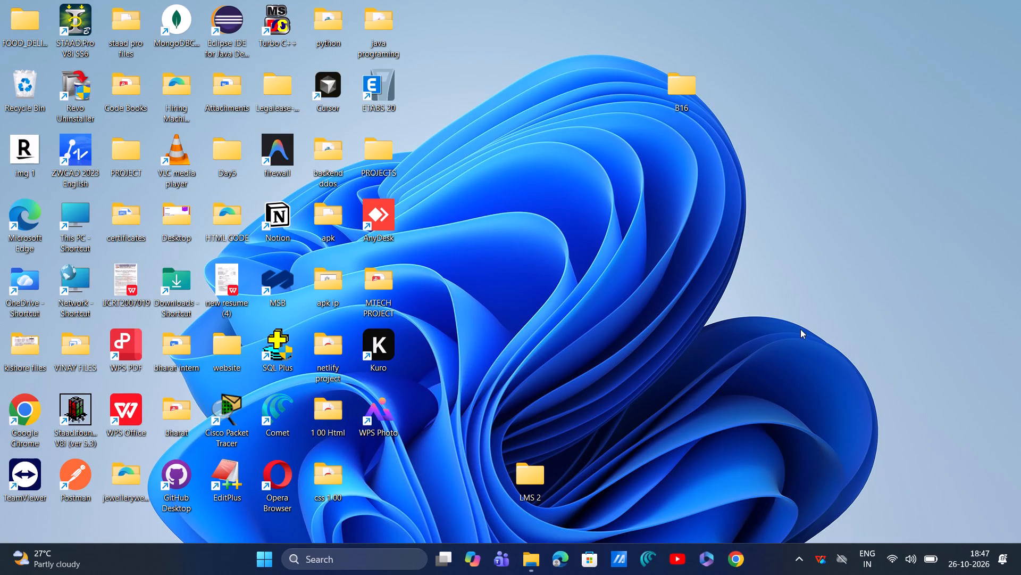
Launch Google Chrome.
{"action": "left_click", "coordinate": [738, 563]}
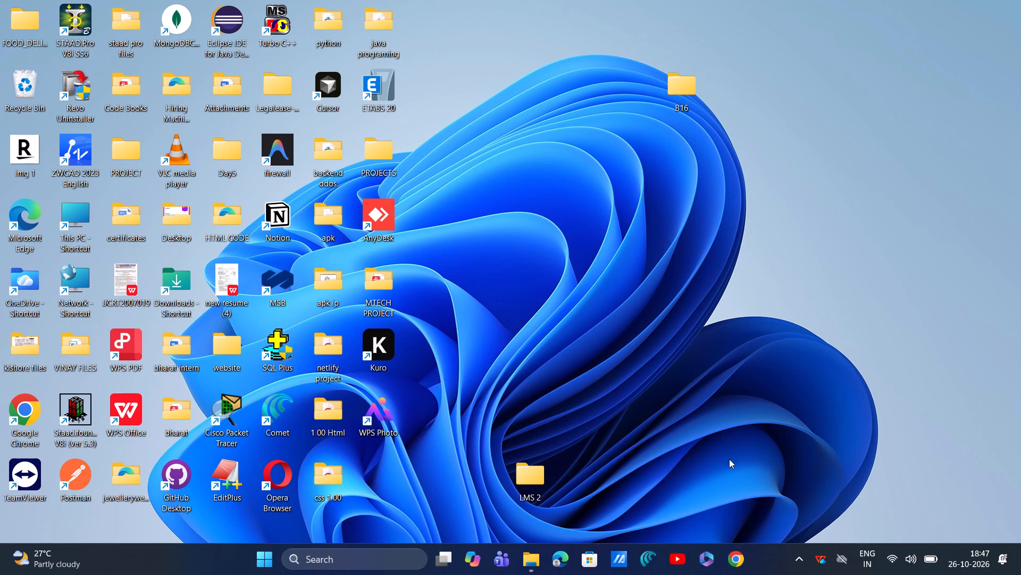
In File Explorer's Downloads folder, delete the word (1) document, the preetham document and the word PDF.
{"action": "left_click", "coordinate": [496, 564]}
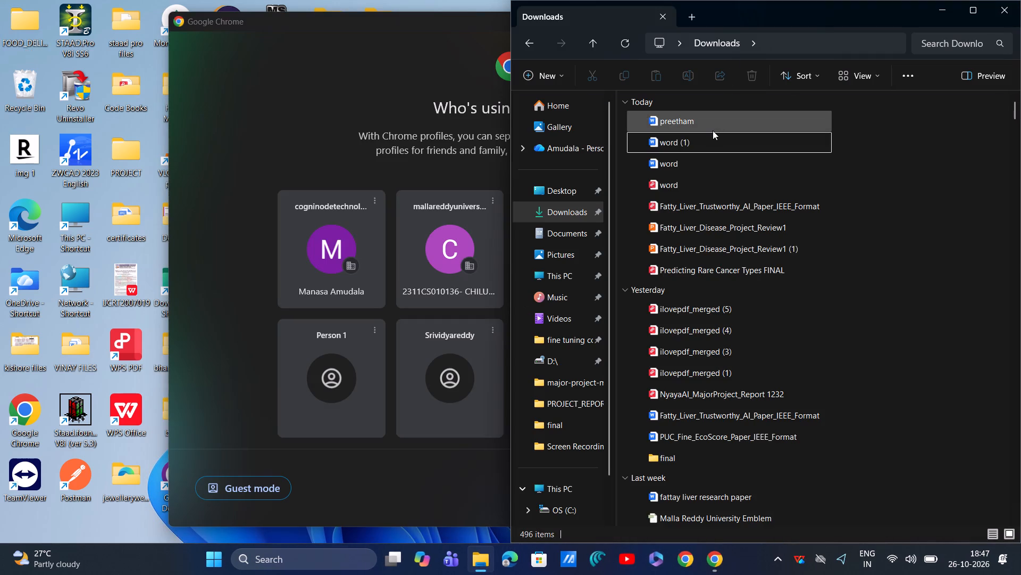
{"action": "left_click", "coordinate": [693, 142]}
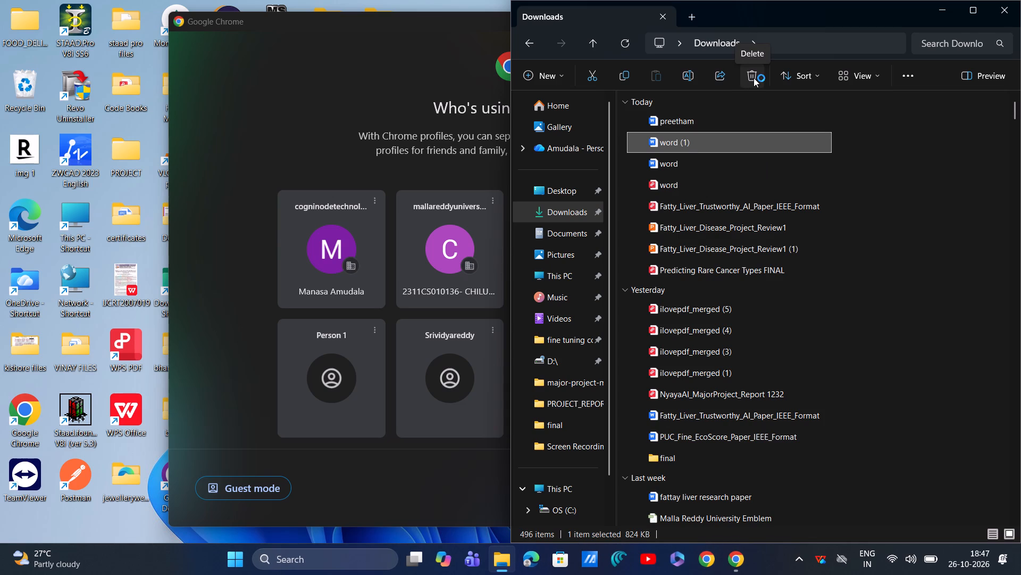
{"action": "left_click", "coordinate": [754, 78]}
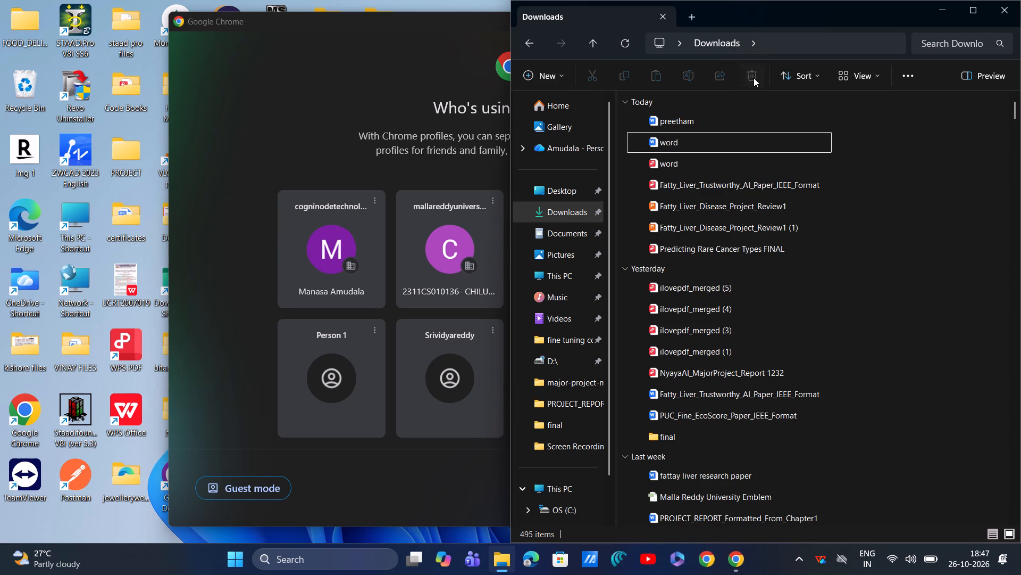
{"action": "left_click", "coordinate": [714, 124]}
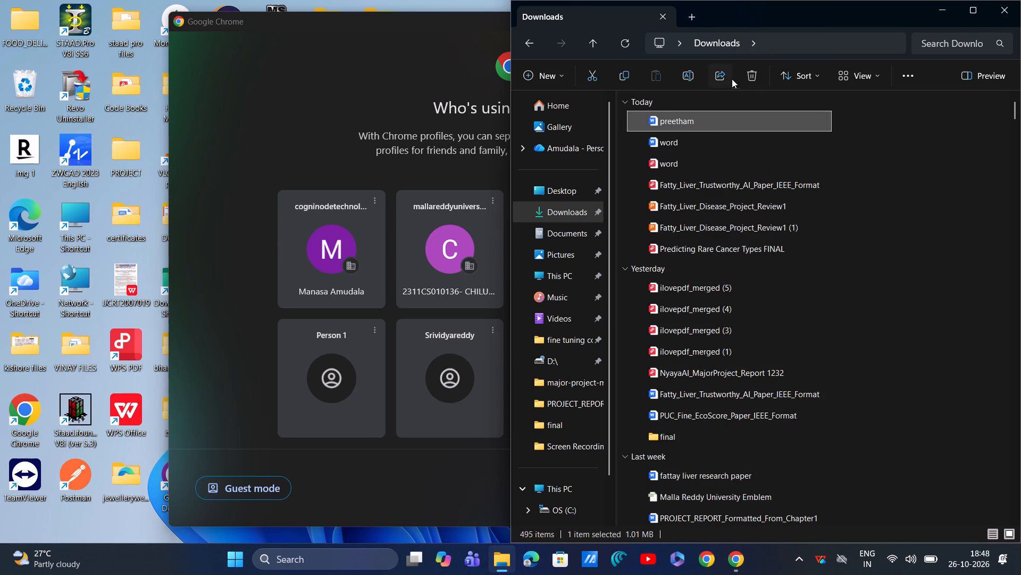
{"action": "left_click", "coordinate": [754, 79]}
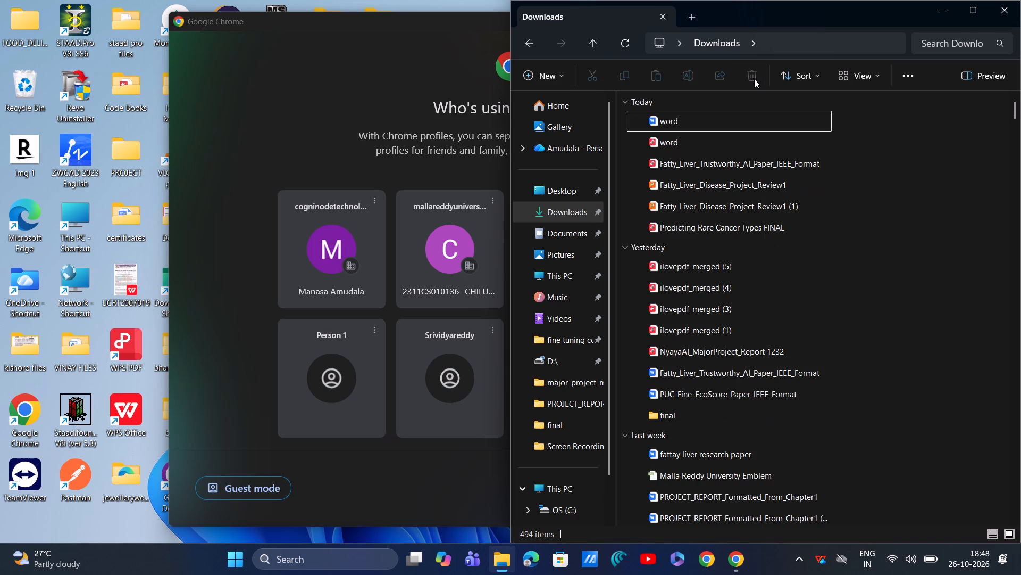
{"action": "left_click", "coordinate": [699, 144]}
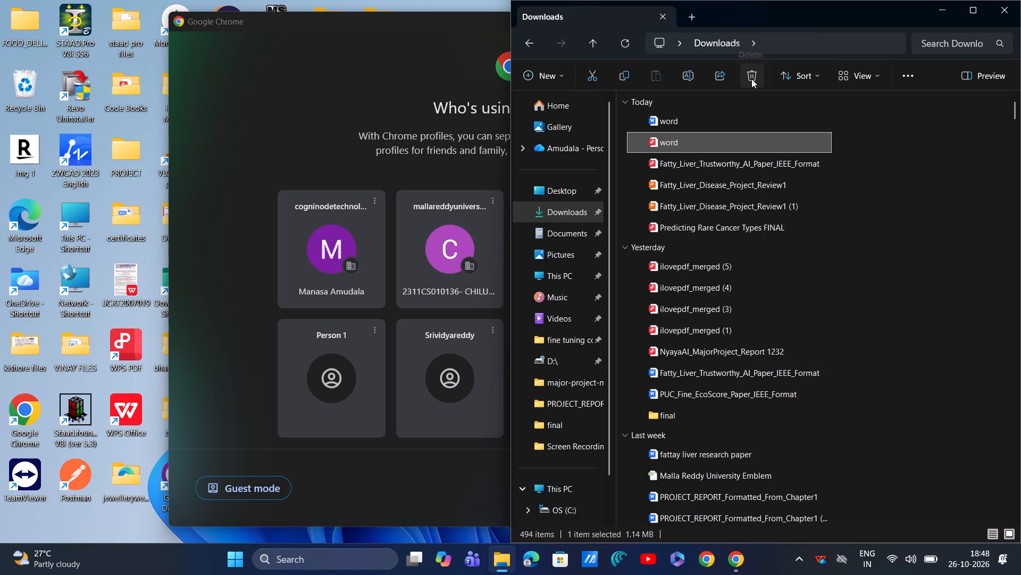
{"action": "left_click", "coordinate": [751, 79]}
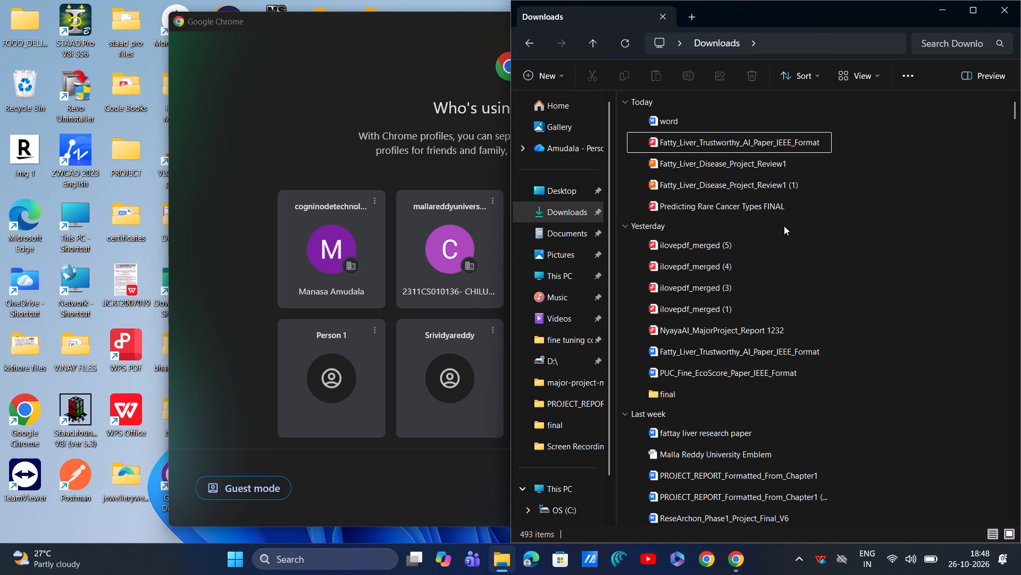
Open the remaining word document from the Downloads folder in WPS Office.
{"action": "left_click", "coordinate": [726, 128]}
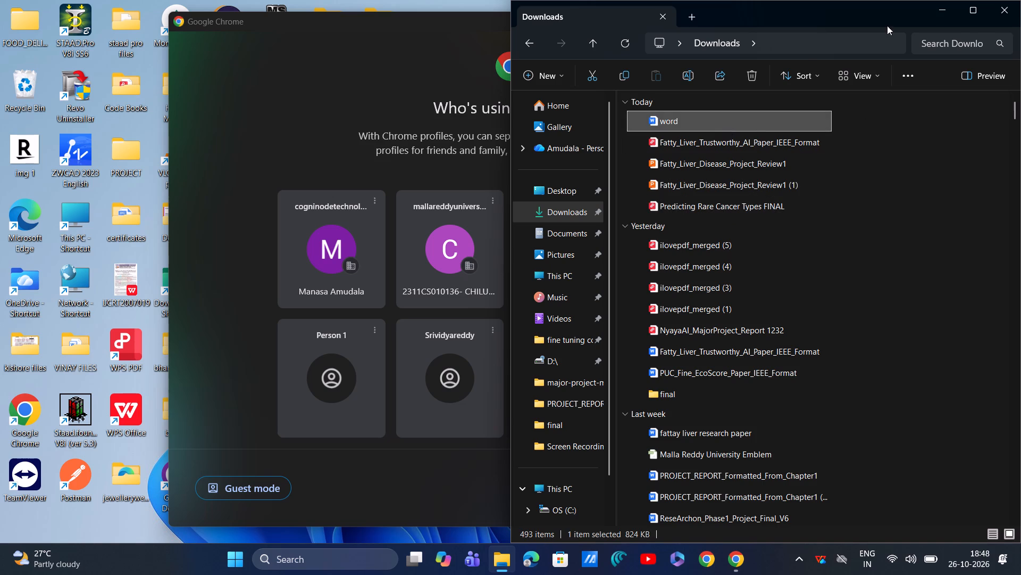
{"action": "double_click", "coordinate": [738, 124]}
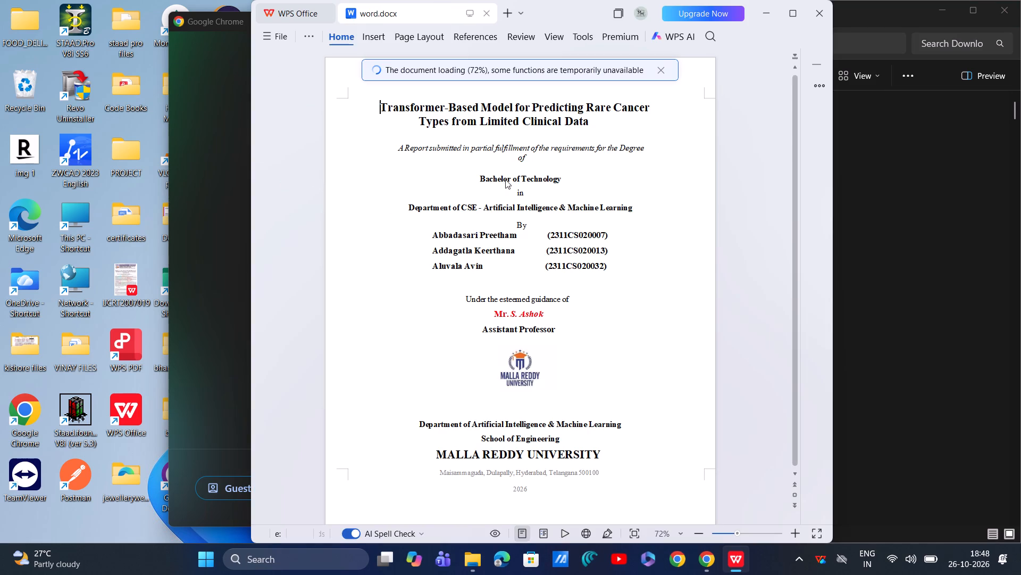
Examine the report's front matter, from the title page through the abbreviation table to the start of Chapter 1.
{"action": "scroll", "coordinate": [416, 251], "scroll_direction": "down", "scroll_amount": 8}
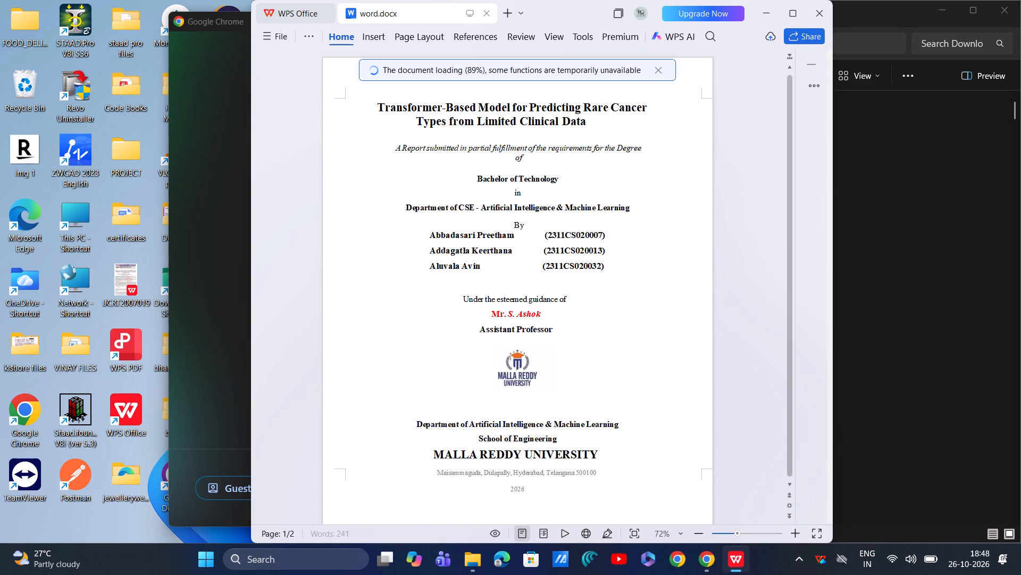
{"action": "scroll", "coordinate": [416, 251], "scroll_direction": "down", "scroll_amount": 14}
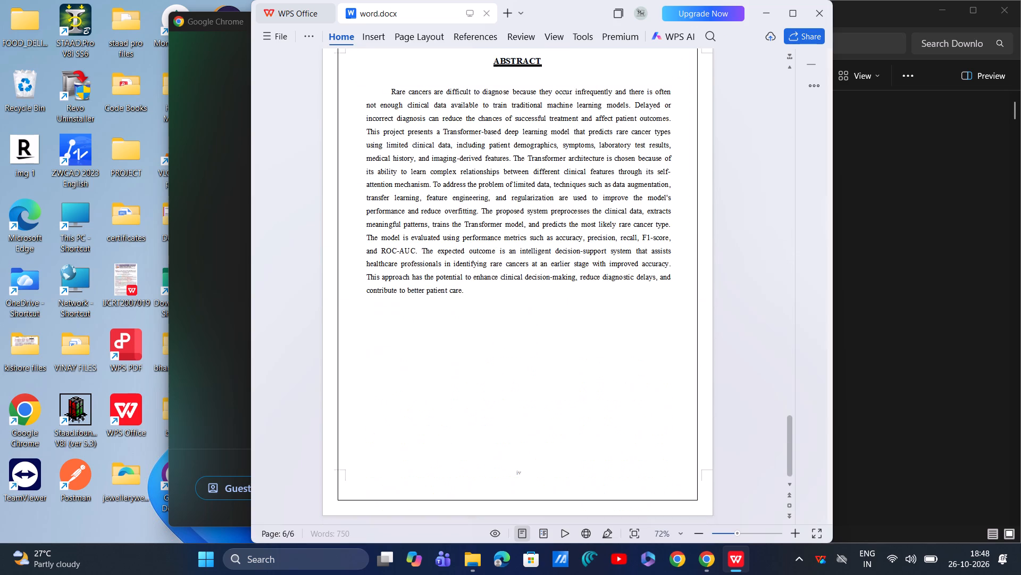
{"action": "scroll", "coordinate": [416, 251], "scroll_direction": "down", "scroll_amount": 11}
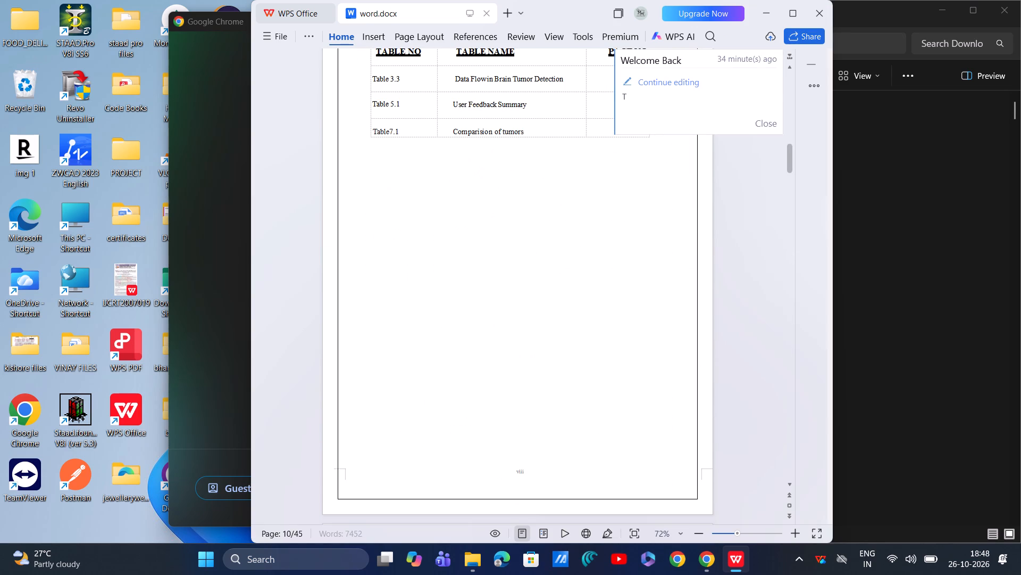
{"action": "scroll", "coordinate": [416, 251], "scroll_direction": "down", "scroll_amount": 9}
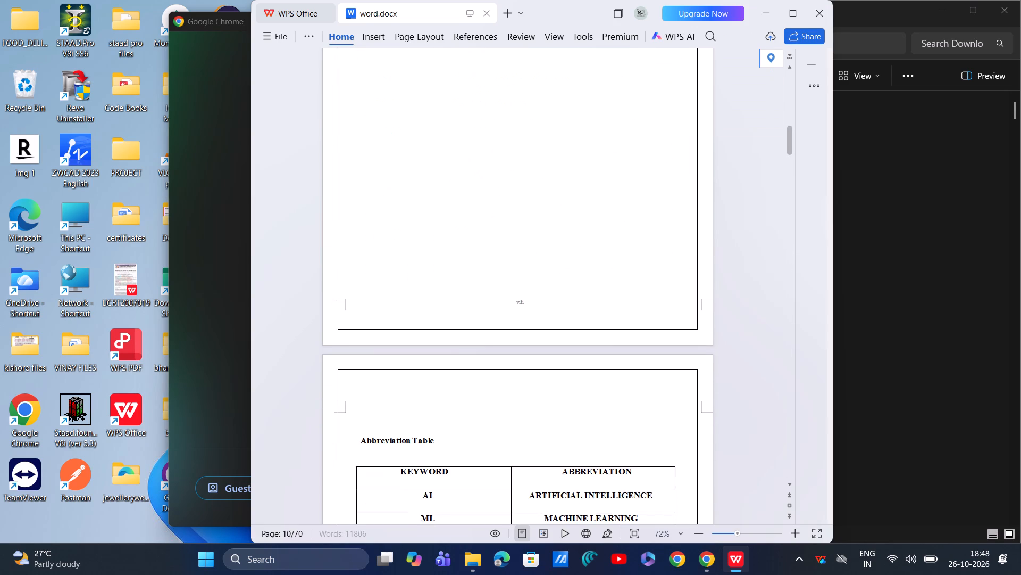
{"action": "scroll", "coordinate": [416, 251], "scroll_direction": "down", "scroll_amount": 8}
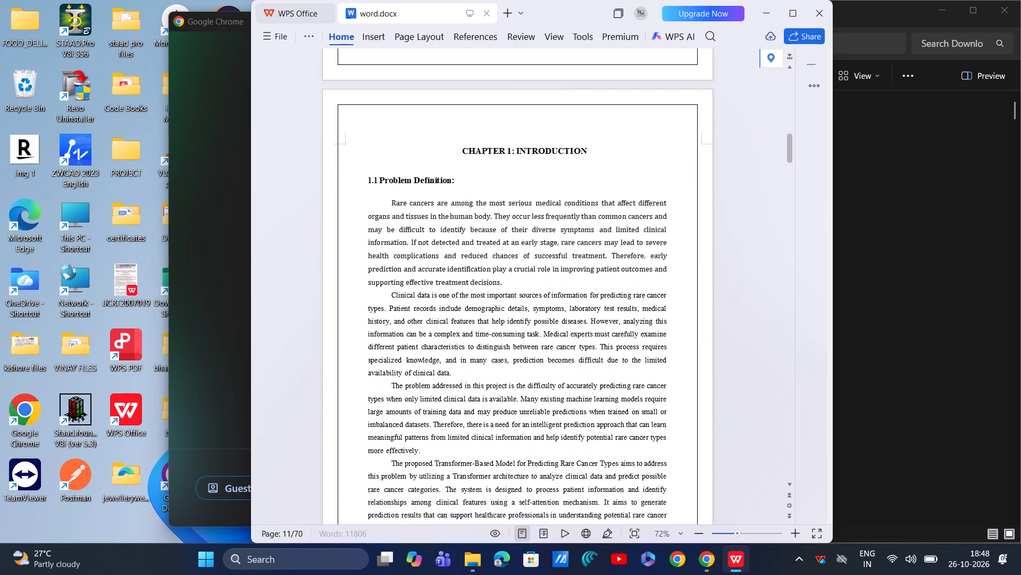
Examine the report again from the first title page through the contents, figure list and chapters to the 5.2 Results screenshots.
{"action": "scroll", "coordinate": [416, 251], "scroll_direction": "up", "scroll_amount": 20}
{"action": "scroll", "coordinate": [416, 251], "scroll_direction": "up", "scroll_amount": 14}
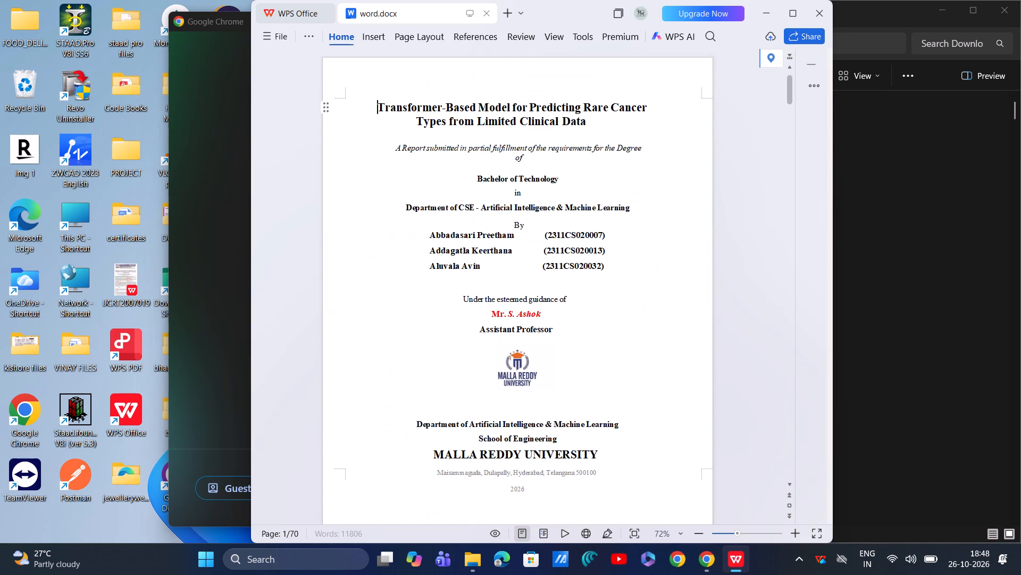
{"action": "scroll", "coordinate": [407, 317], "scroll_direction": "down", "scroll_amount": 11}
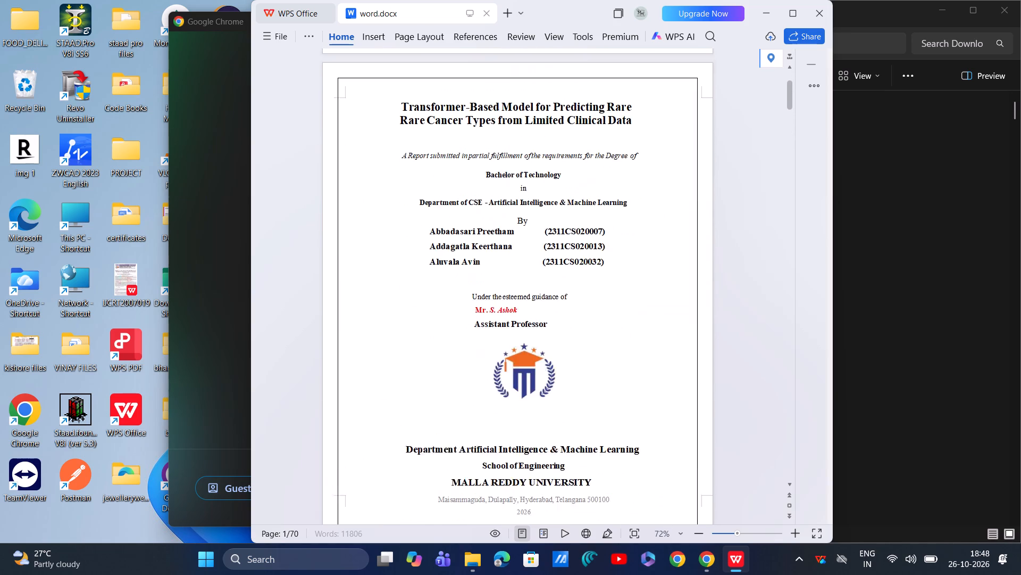
{"action": "scroll", "coordinate": [407, 317], "scroll_direction": "down", "scroll_amount": 11}
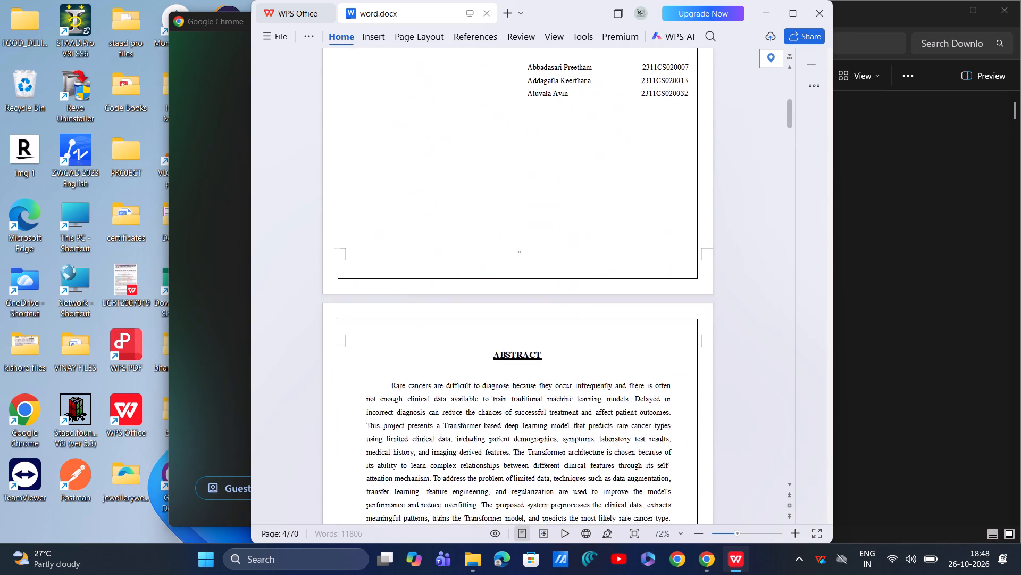
{"action": "scroll", "coordinate": [407, 317], "scroll_direction": "down", "scroll_amount": 5}
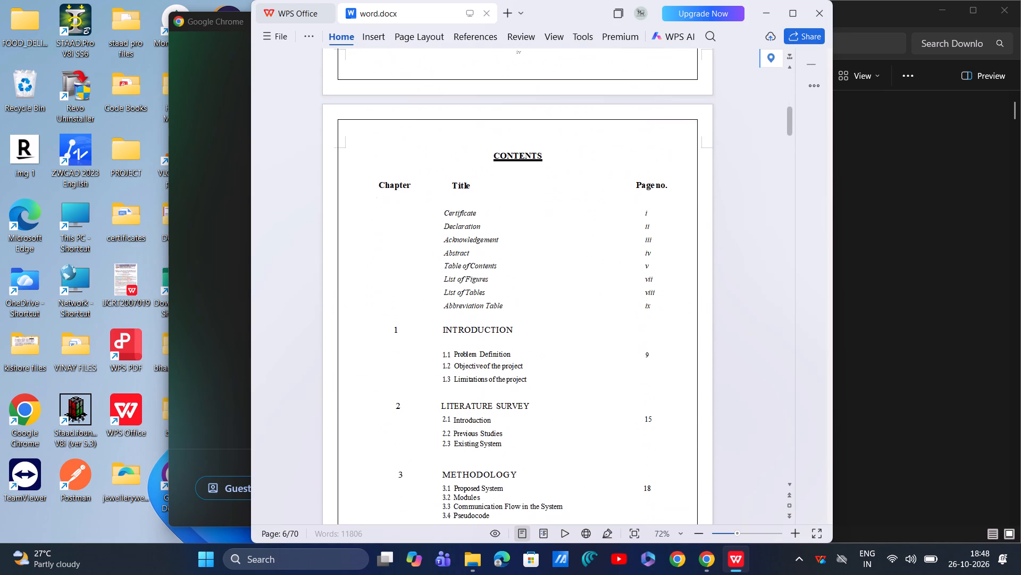
{"action": "scroll", "coordinate": [407, 317], "scroll_direction": "down", "scroll_amount": 8}
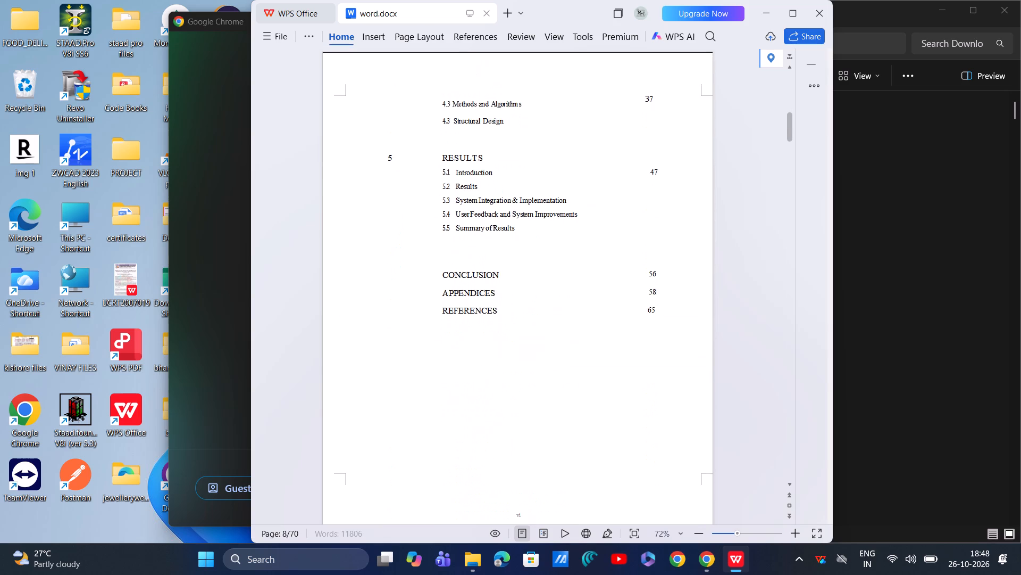
{"action": "scroll", "coordinate": [407, 317], "scroll_direction": "down", "scroll_amount": 8}
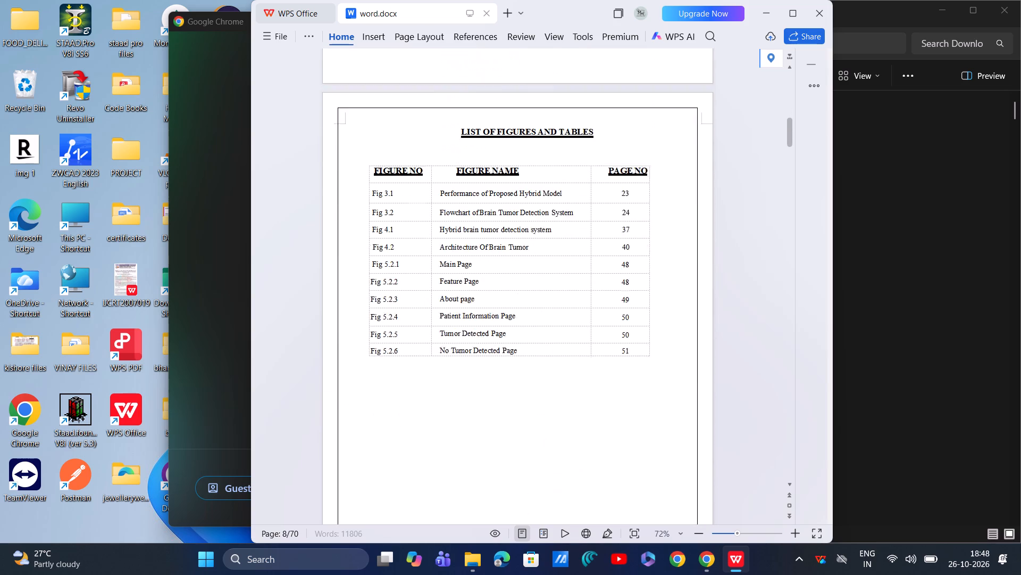
{"action": "scroll", "coordinate": [407, 317], "scroll_direction": "down", "scroll_amount": 20}
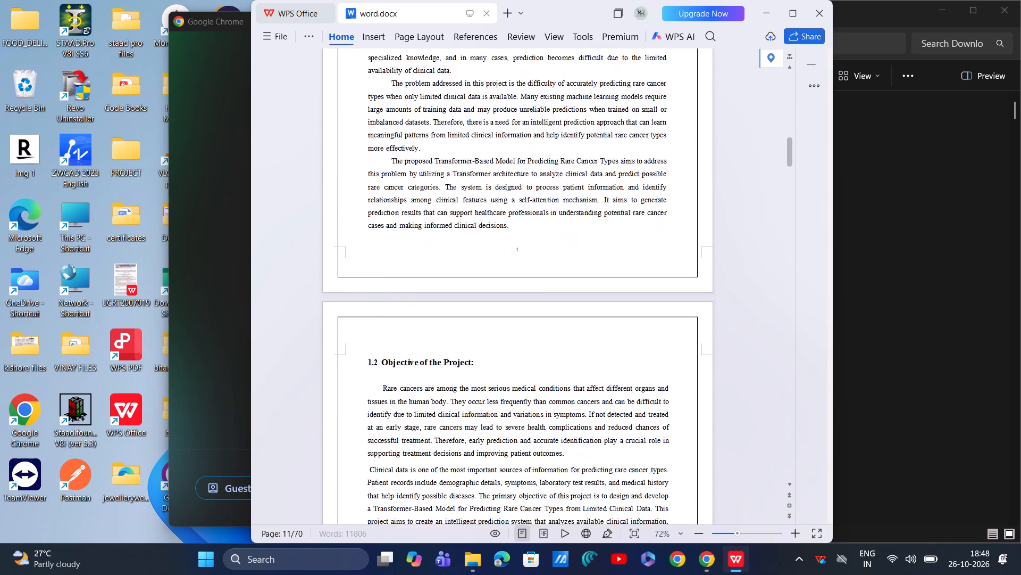
{"action": "scroll", "coordinate": [407, 317], "scroll_direction": "down", "scroll_amount": 7}
{"action": "scroll", "coordinate": [407, 317], "scroll_direction": "down", "scroll_amount": 18}
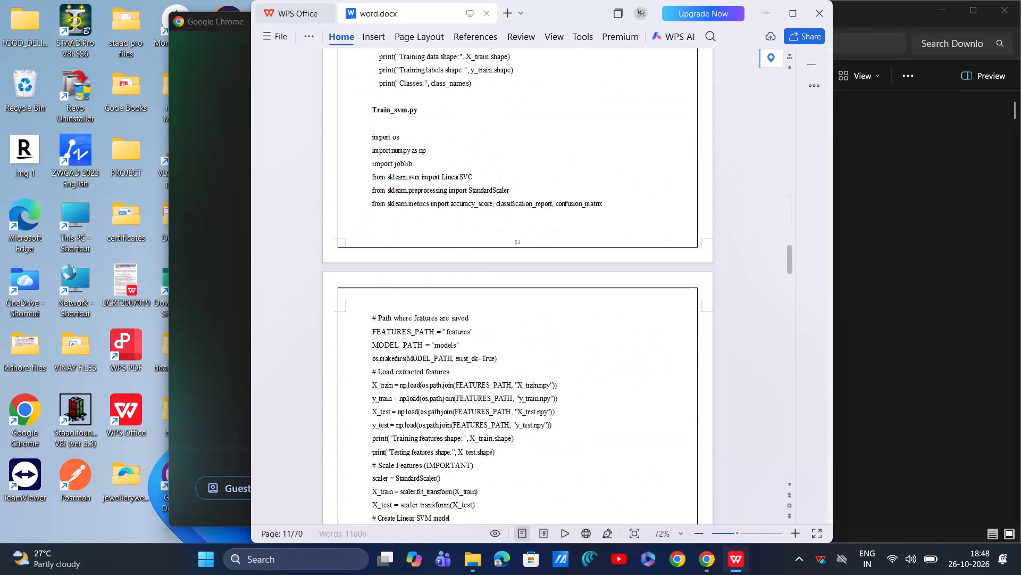
{"action": "scroll", "coordinate": [407, 317], "scroll_direction": "down", "scroll_amount": 14}
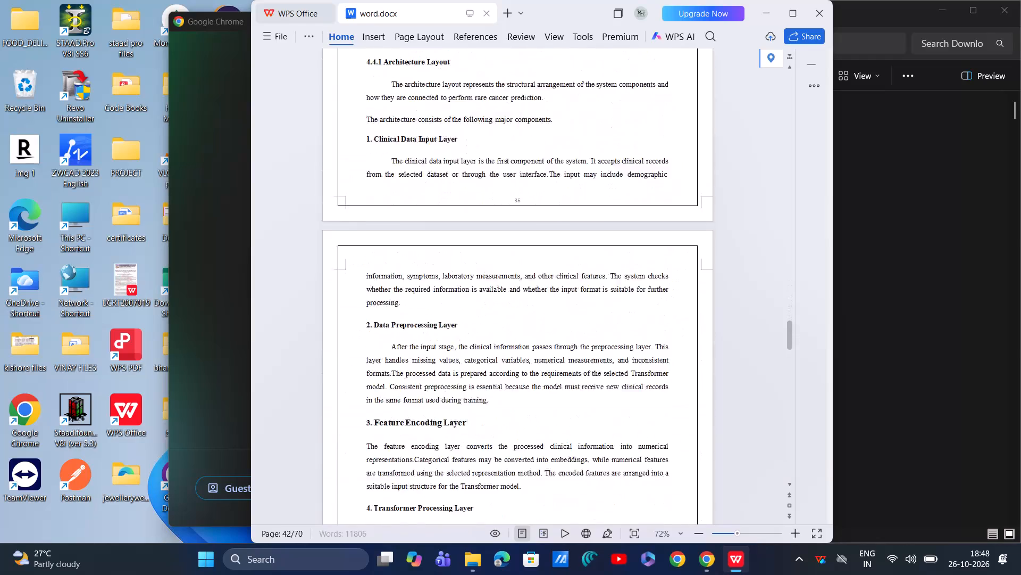
{"action": "scroll", "coordinate": [407, 317], "scroll_direction": "down", "scroll_amount": 10}
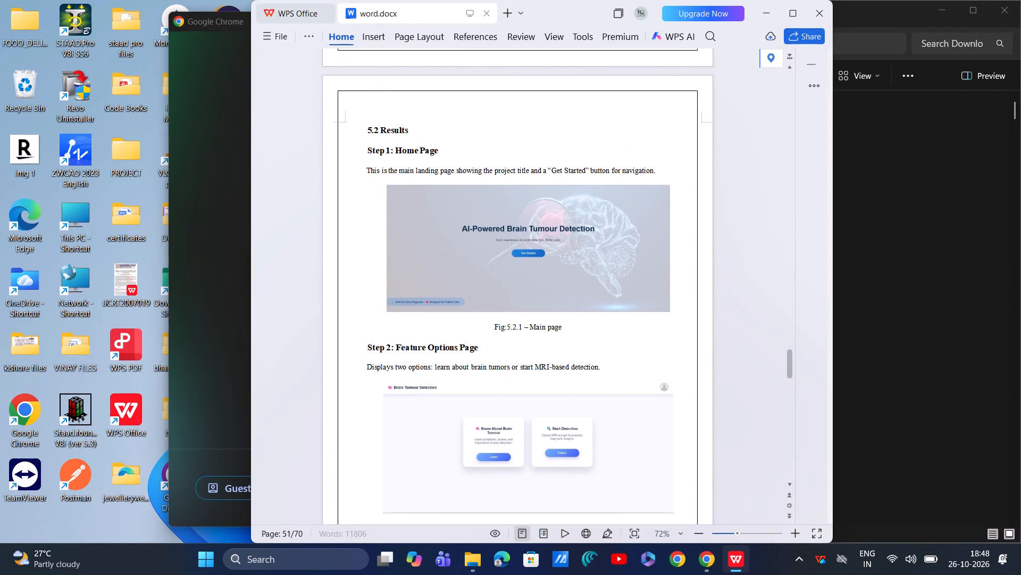
Set up a PDF export of word.docx and open its start and end page range for editing.
{"action": "left_click", "coordinate": [271, 35]}
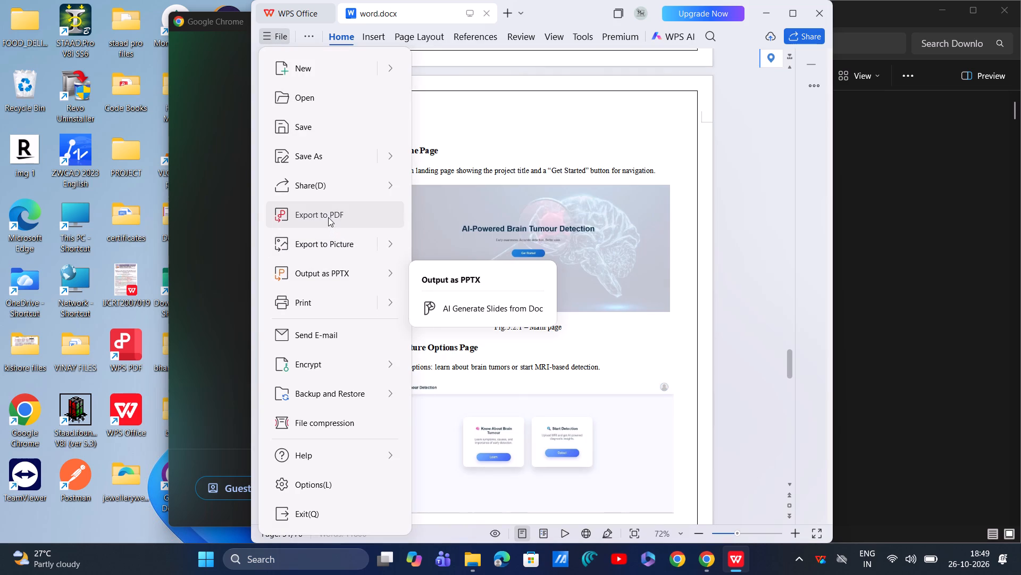
{"action": "left_click", "coordinate": [328, 216]}
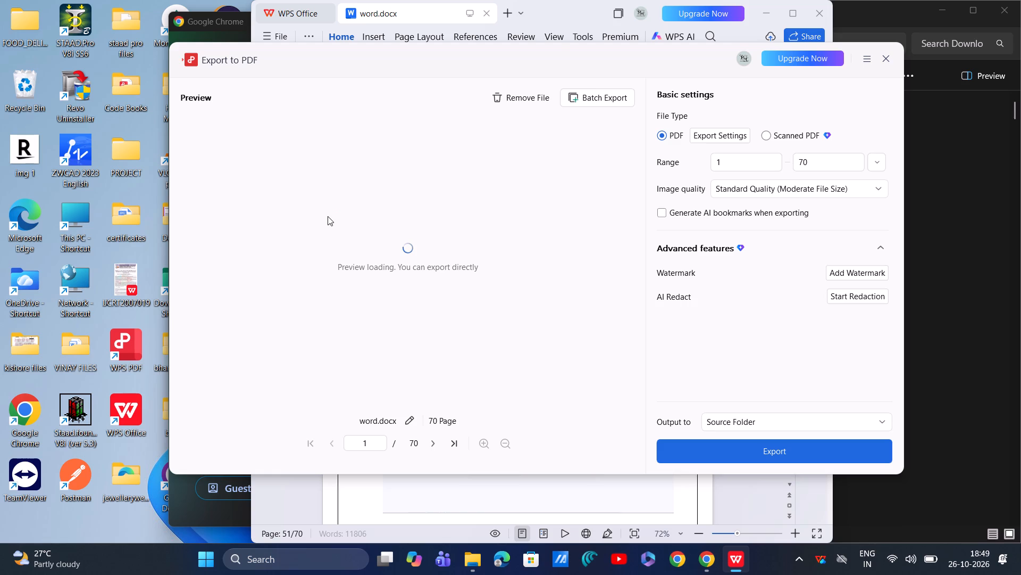
{"action": "left_click", "coordinate": [734, 165]}
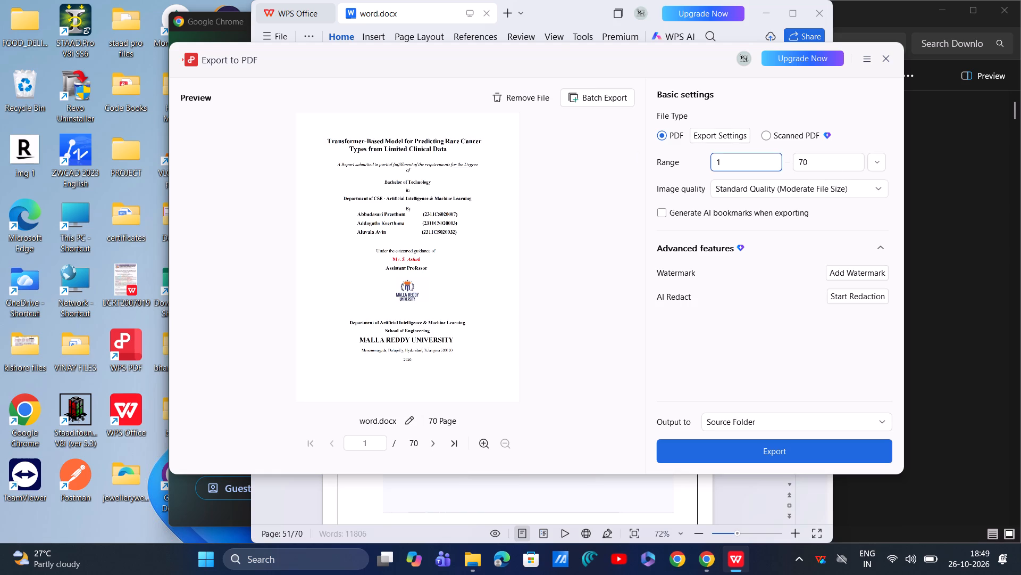
{"action": "left_click", "coordinate": [825, 162]}
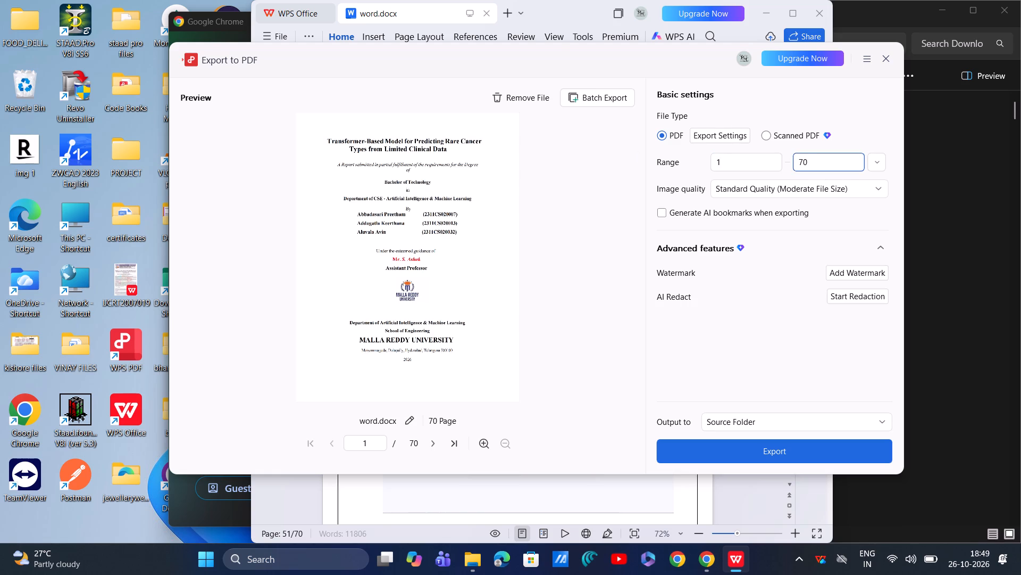
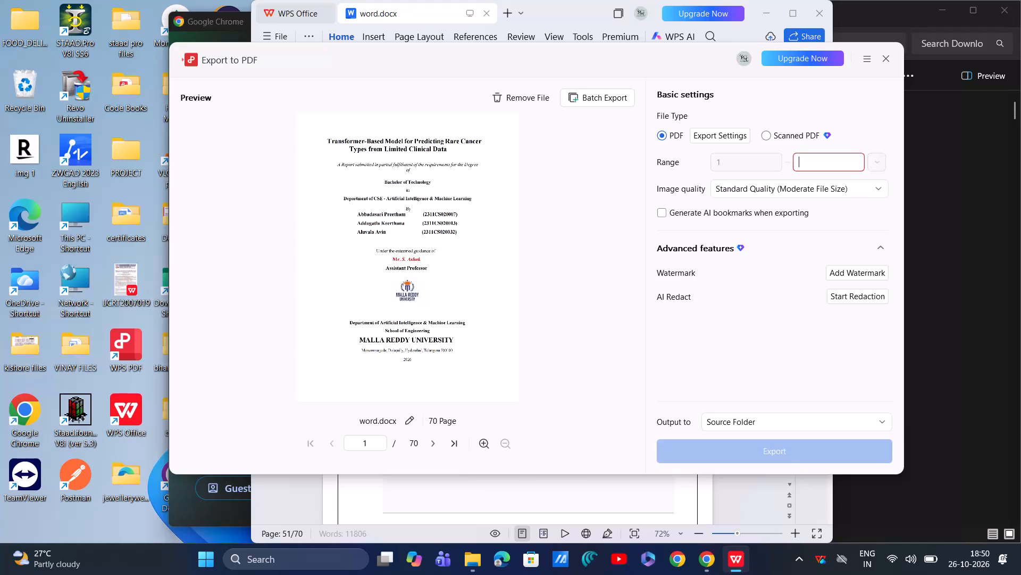
Export pages 1 to 11 of word.docx as a standard-quality PDF into the source folder.
{"action": "type", "text": "11"}
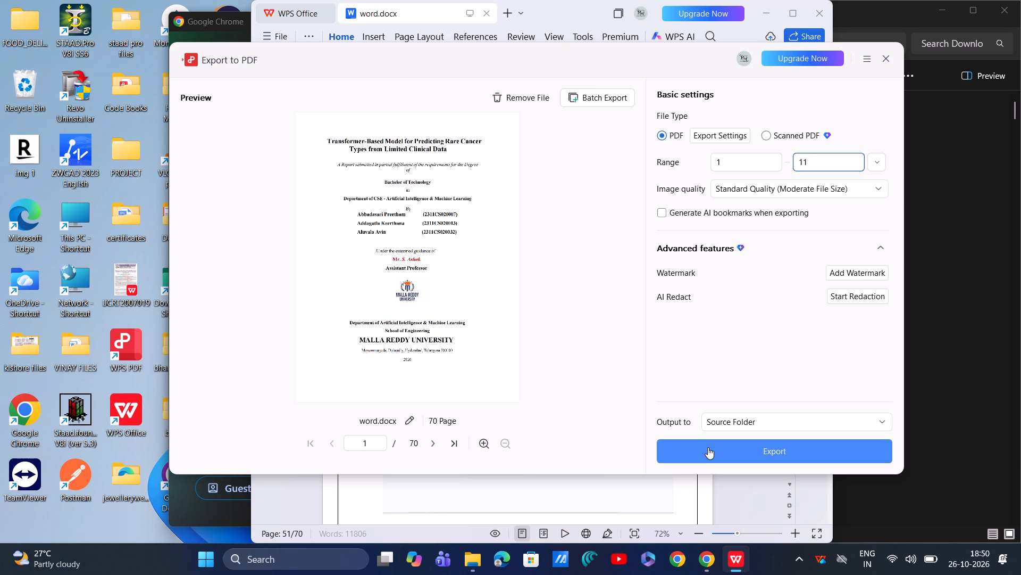
{"action": "left_click", "coordinate": [708, 447]}
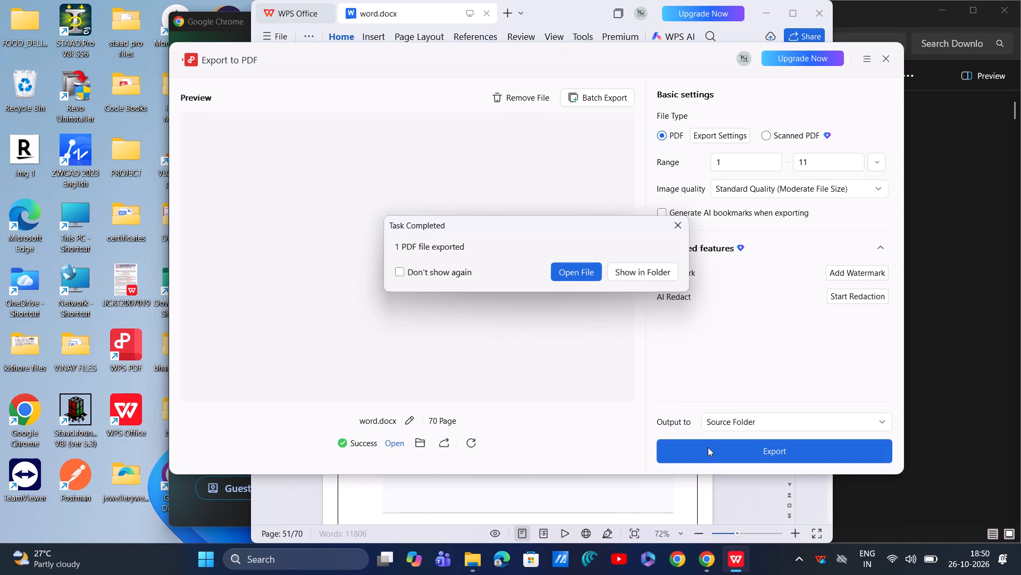
Open the exported word.pdf and examine its pages from the title page through the abbreviation table.
{"action": "left_click", "coordinate": [580, 268]}
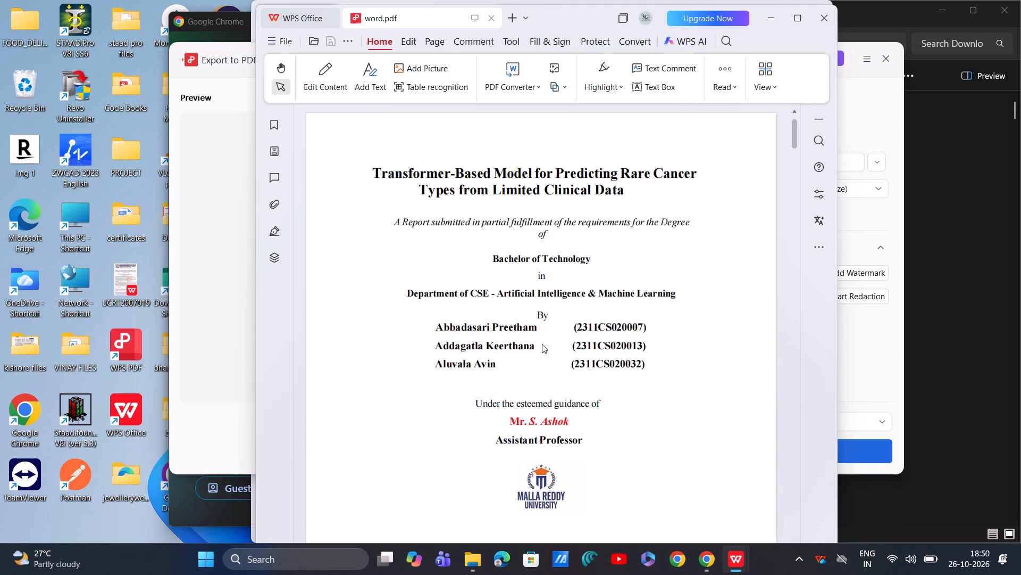
{"action": "scroll", "coordinate": [531, 363], "scroll_direction": "down", "scroll_amount": 8}
{"action": "scroll", "coordinate": [531, 363], "scroll_direction": "down", "scroll_amount": 20}
{"action": "scroll", "coordinate": [531, 363], "scroll_direction": "down", "scroll_amount": 20}
{"action": "scroll", "coordinate": [531, 363], "scroll_direction": "down", "scroll_amount": 20}
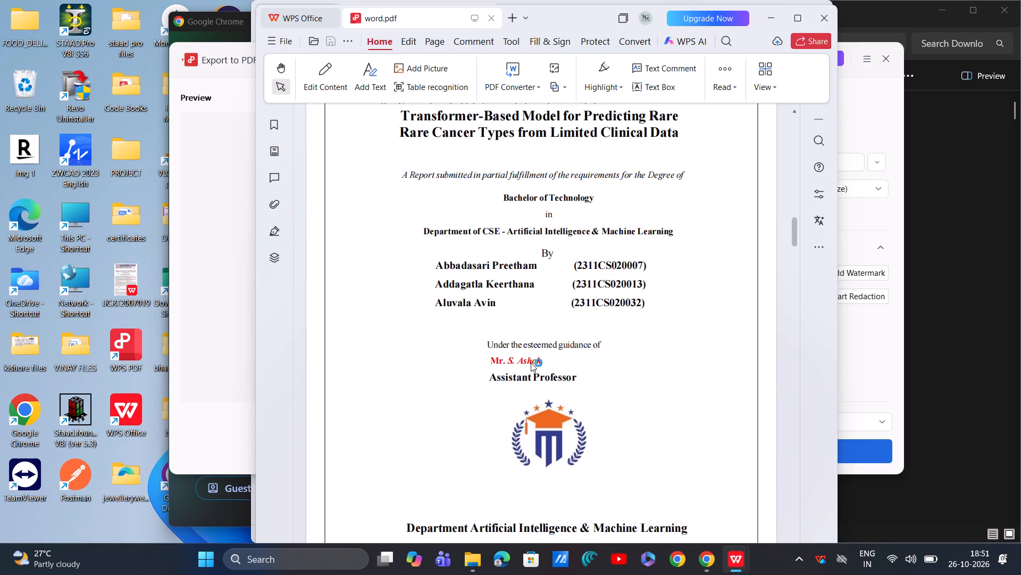
{"action": "scroll", "coordinate": [531, 363], "scroll_direction": "down", "scroll_amount": 20}
{"action": "scroll", "coordinate": [531, 363], "scroll_direction": "down", "scroll_amount": 20}
{"action": "scroll", "coordinate": [531, 363], "scroll_direction": "down", "scroll_amount": 20}
{"action": "scroll", "coordinate": [531, 363], "scroll_direction": "down", "scroll_amount": 14}
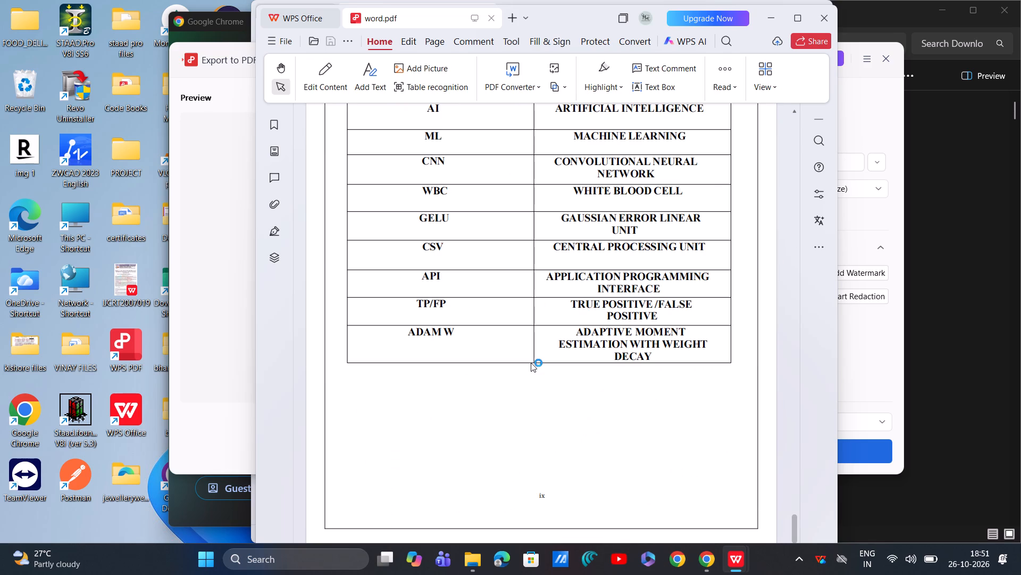
{"action": "scroll", "coordinate": [531, 363], "scroll_direction": "down", "scroll_amount": 12}
{"action": "scroll", "coordinate": [531, 363], "scroll_direction": "up", "scroll_amount": 7}
{"action": "scroll", "coordinate": [531, 363], "scroll_direction": "down", "scroll_amount": 10}
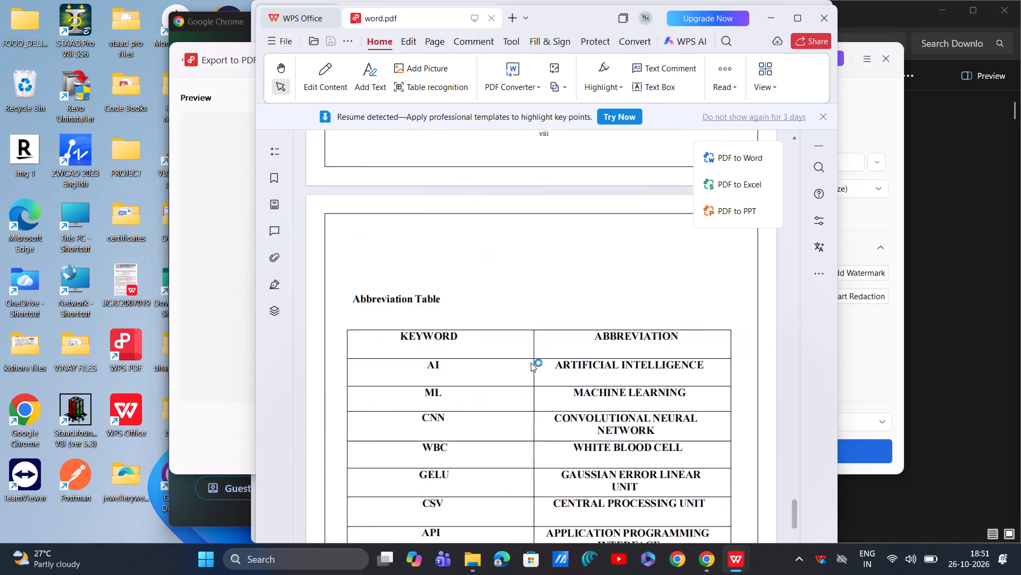
{"action": "scroll", "coordinate": [531, 363], "scroll_direction": "down", "scroll_amount": 7}
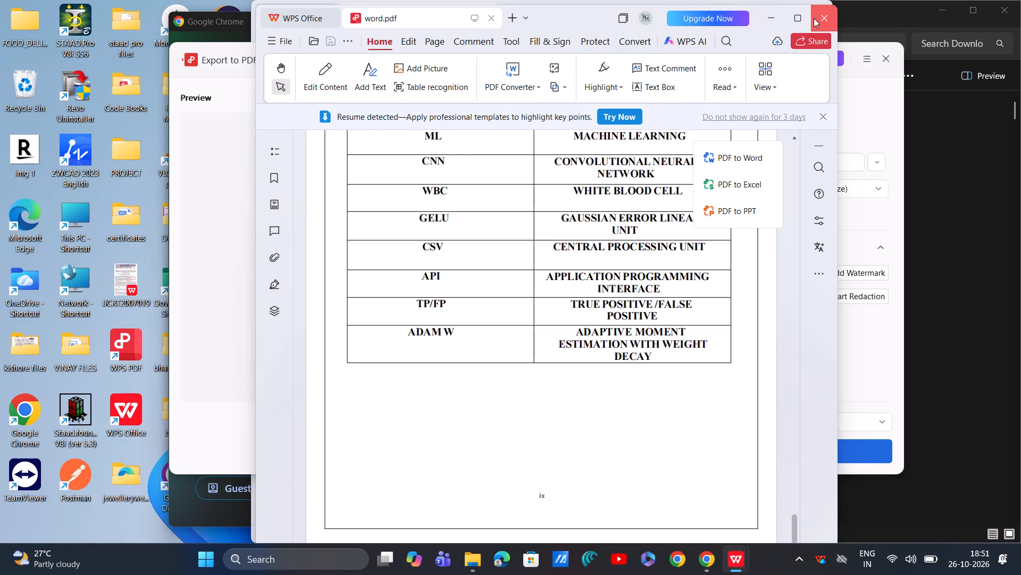
{"action": "left_click", "coordinate": [816, 18]}
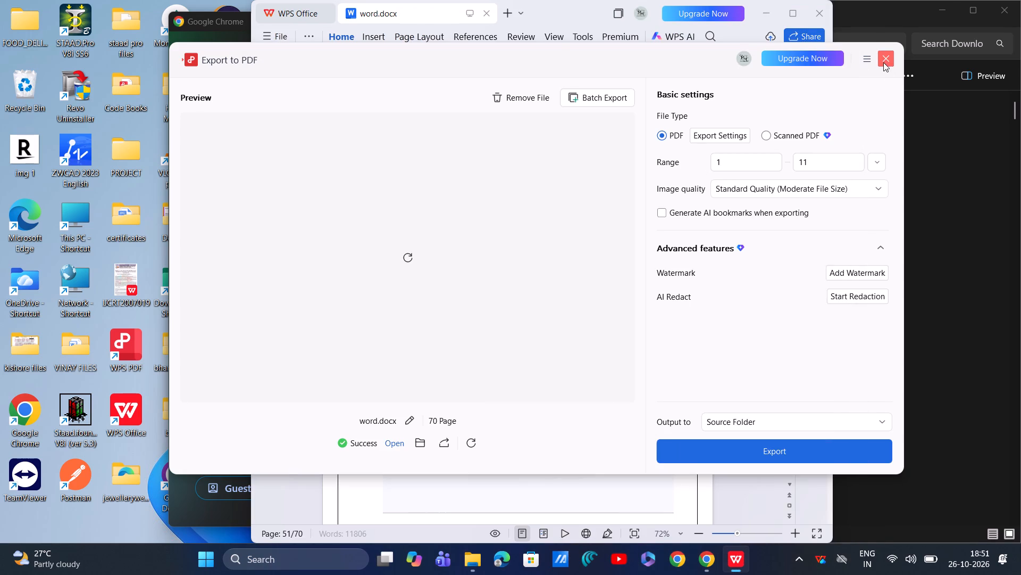
Close the PDF export window, word.docx, and the remaining Downloads and Chrome windows.
{"action": "left_click", "coordinate": [883, 62]}
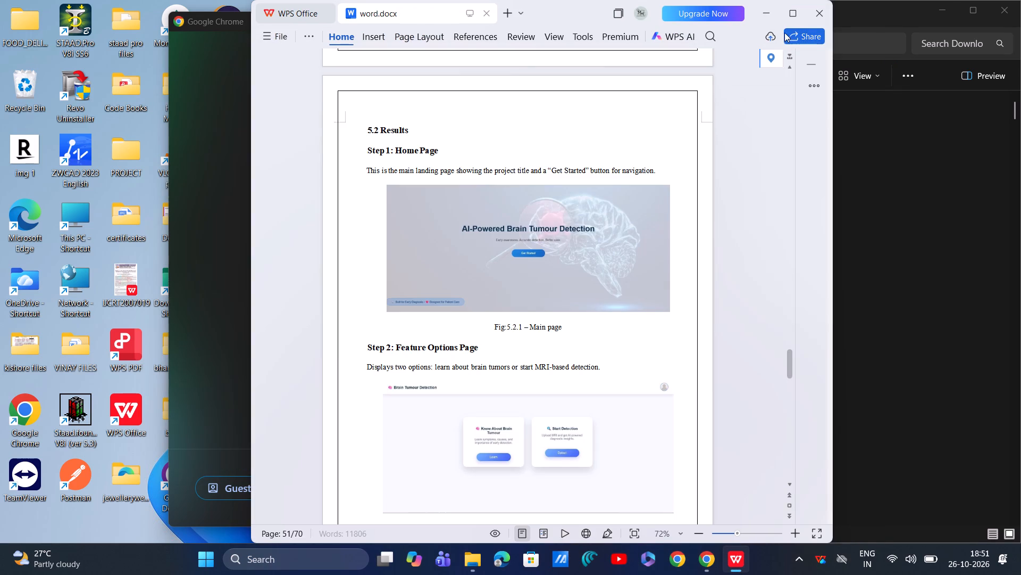
{"action": "left_click", "coordinate": [816, 12]}
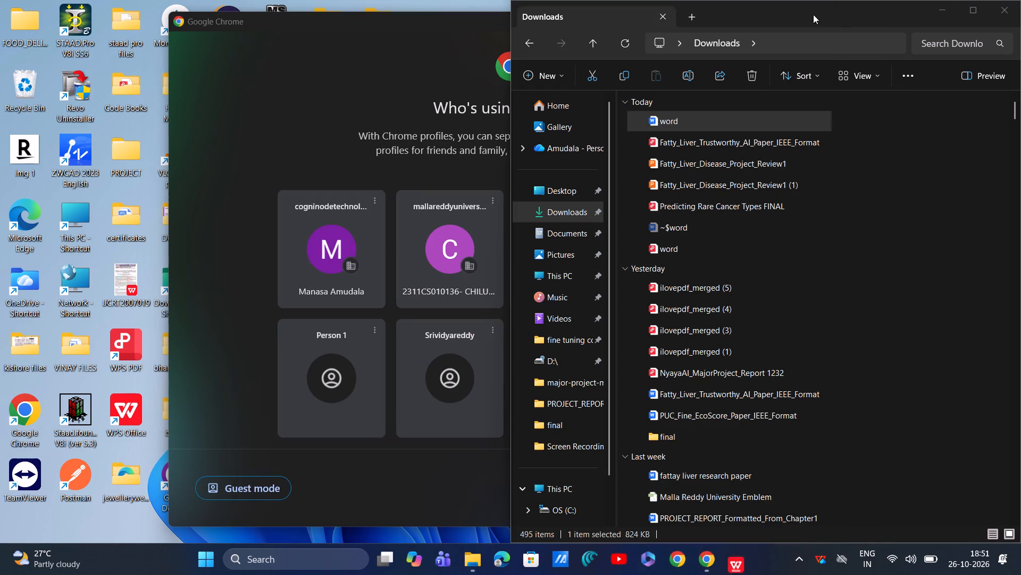
{"action": "left_click", "coordinate": [709, 208]}
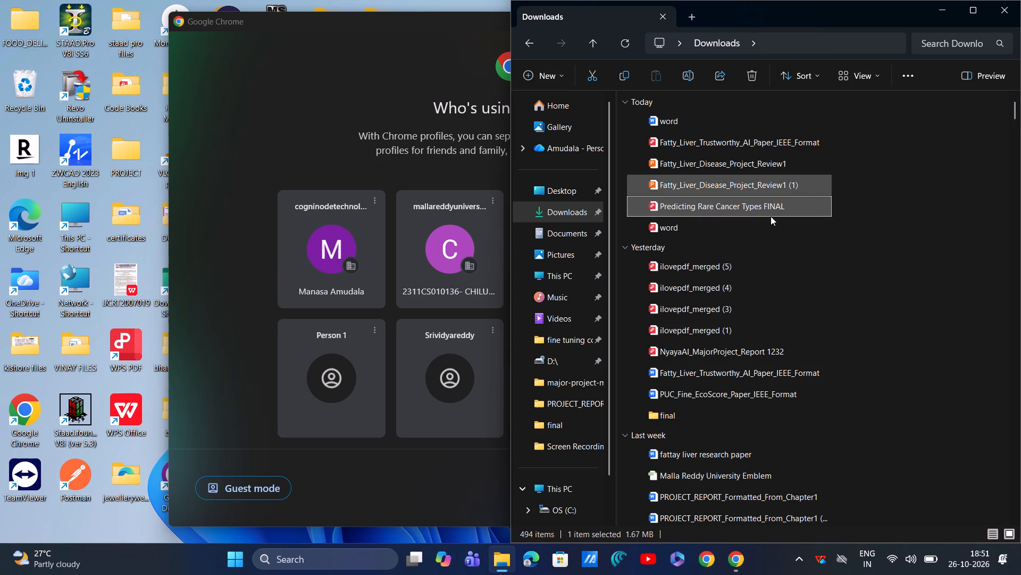
{"action": "left_click", "coordinate": [1004, 15]}
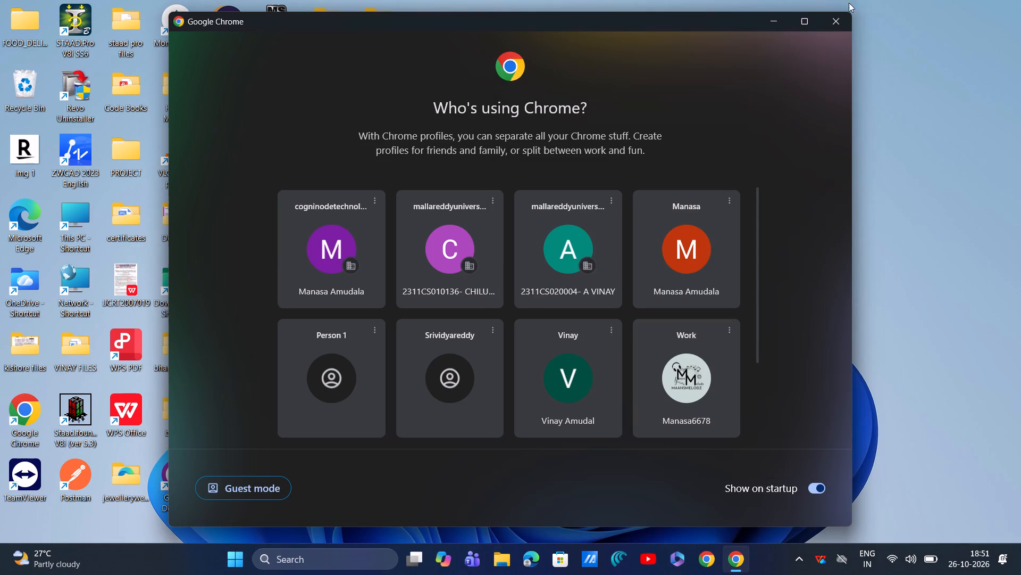
{"action": "left_click", "coordinate": [841, 18]}
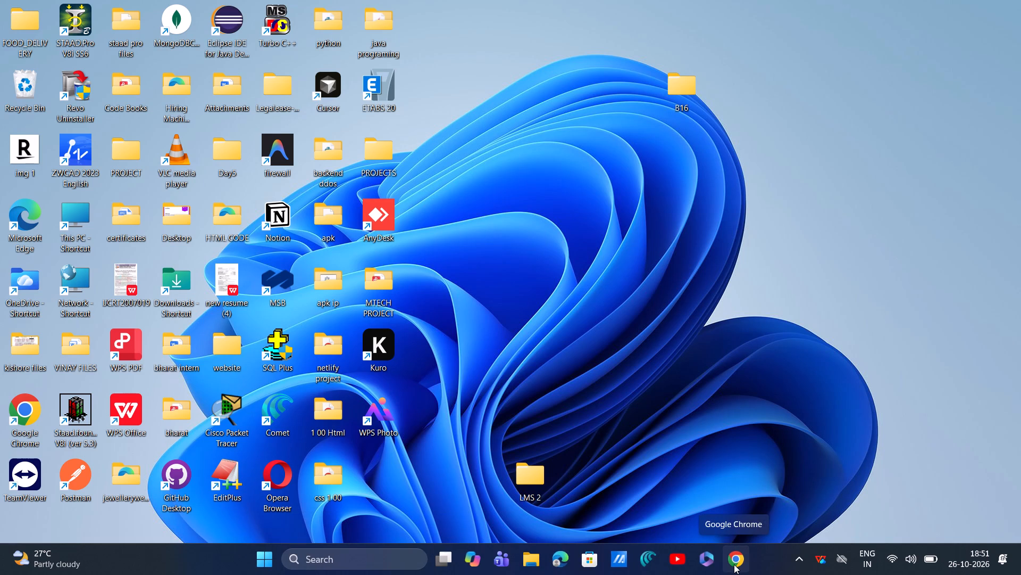
Open the Predicting Rare Cancer Types FINAL PDF from the Downloads folder.
{"action": "left_click", "coordinate": [524, 557]}
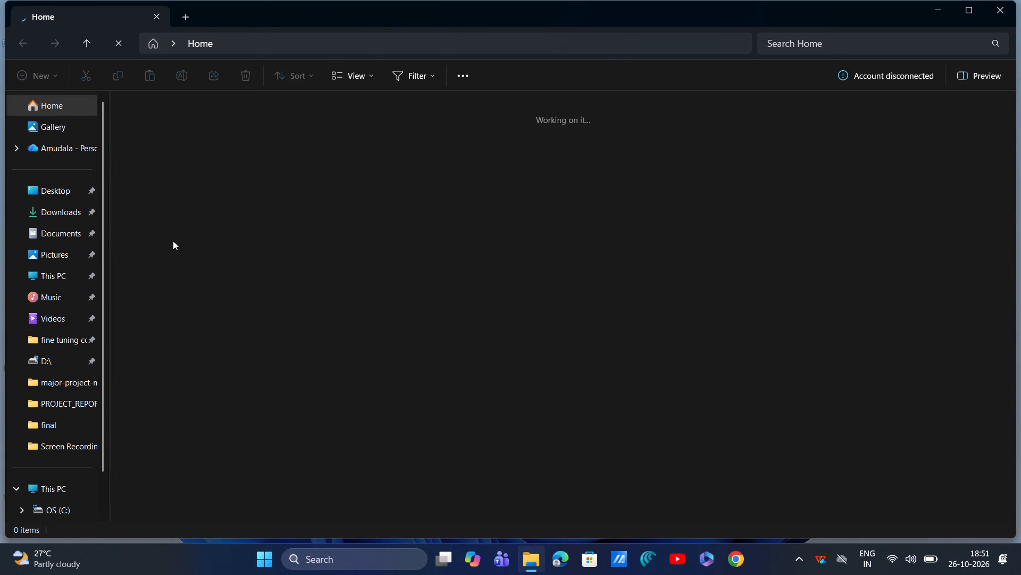
{"action": "left_click", "coordinate": [64, 208]}
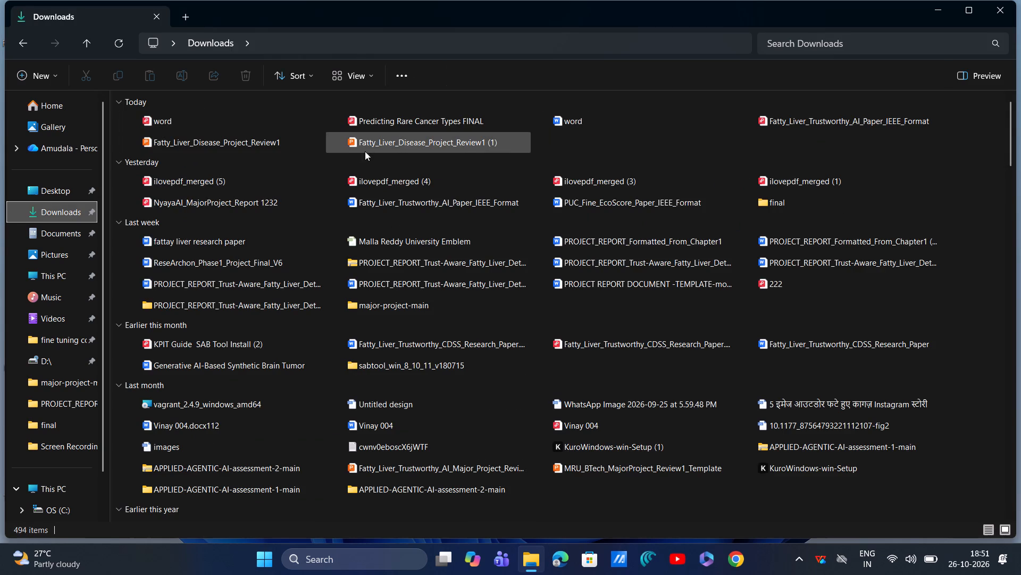
{"action": "double_click", "coordinate": [396, 124]}
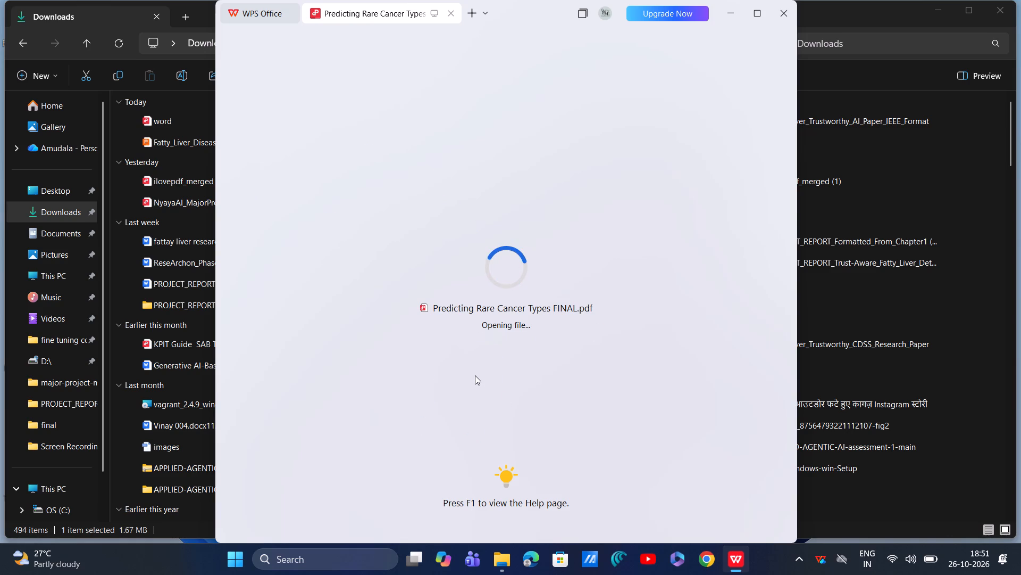
Examine the final report PDF's front matter from the cover through the declaration and abstract to the table of contents.
{"action": "scroll", "coordinate": [475, 375], "scroll_direction": "down", "scroll_amount": 1}
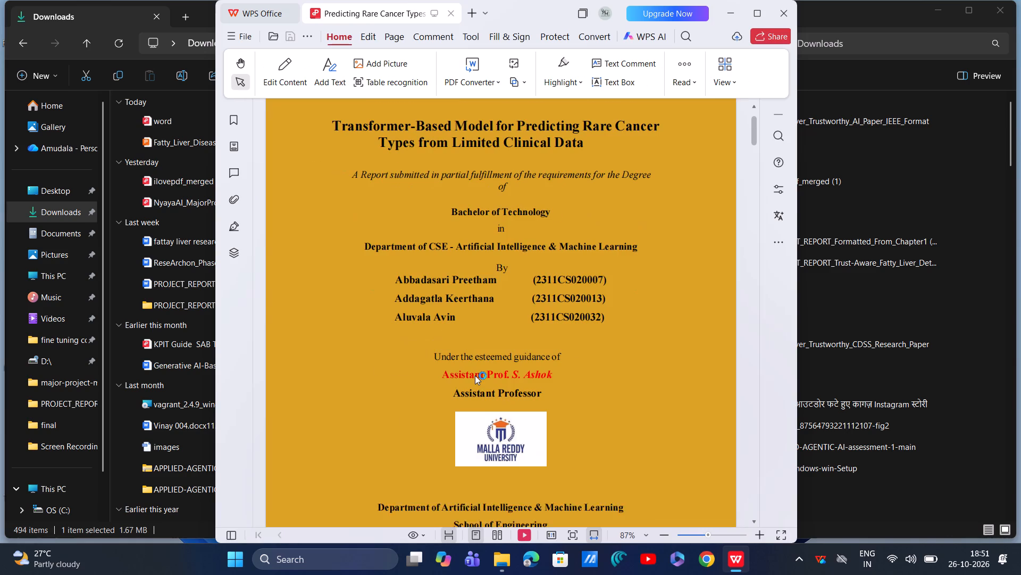
{"action": "scroll", "coordinate": [475, 375], "scroll_direction": "down", "scroll_amount": 2}
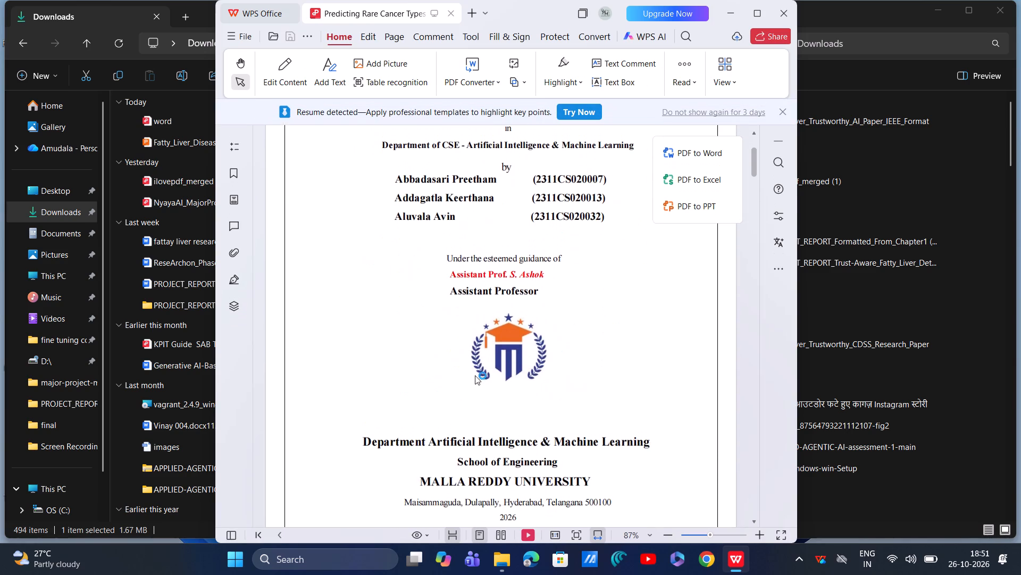
{"action": "scroll", "coordinate": [475, 375], "scroll_direction": "up", "scroll_amount": 4}
{"action": "scroll", "coordinate": [475, 375], "scroll_direction": "down", "scroll_amount": 8}
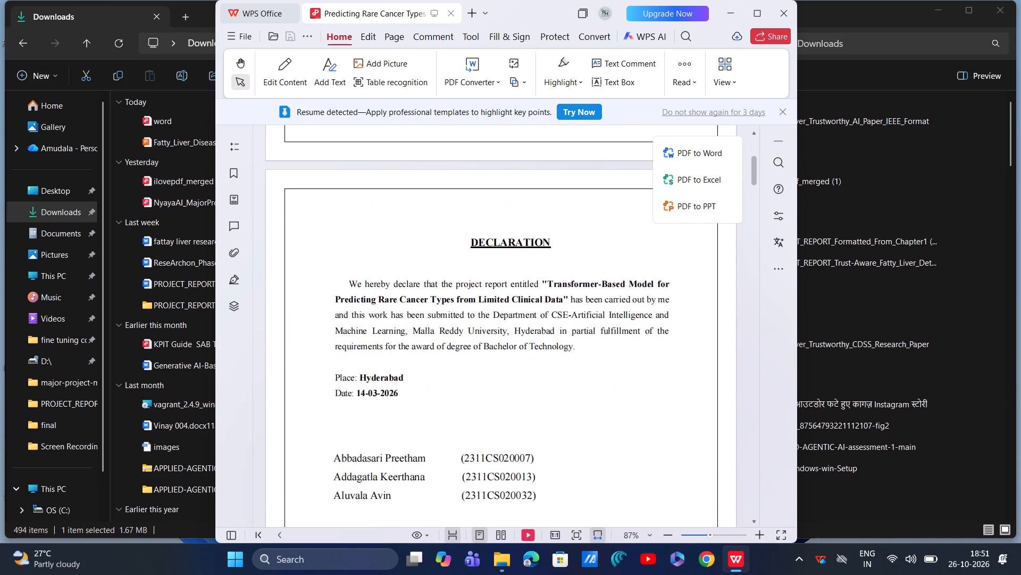
{"action": "scroll", "coordinate": [475, 375], "scroll_direction": "down", "scroll_amount": 6}
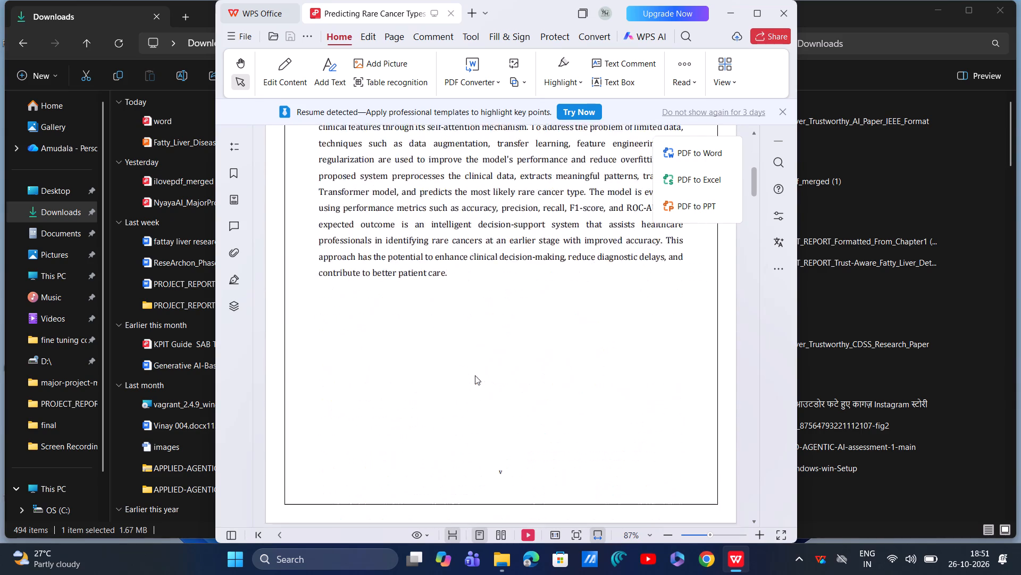
{"action": "scroll", "coordinate": [475, 375], "scroll_direction": "down", "scroll_amount": 1}
{"action": "scroll", "coordinate": [481, 248], "scroll_direction": "down", "scroll_amount": 2}
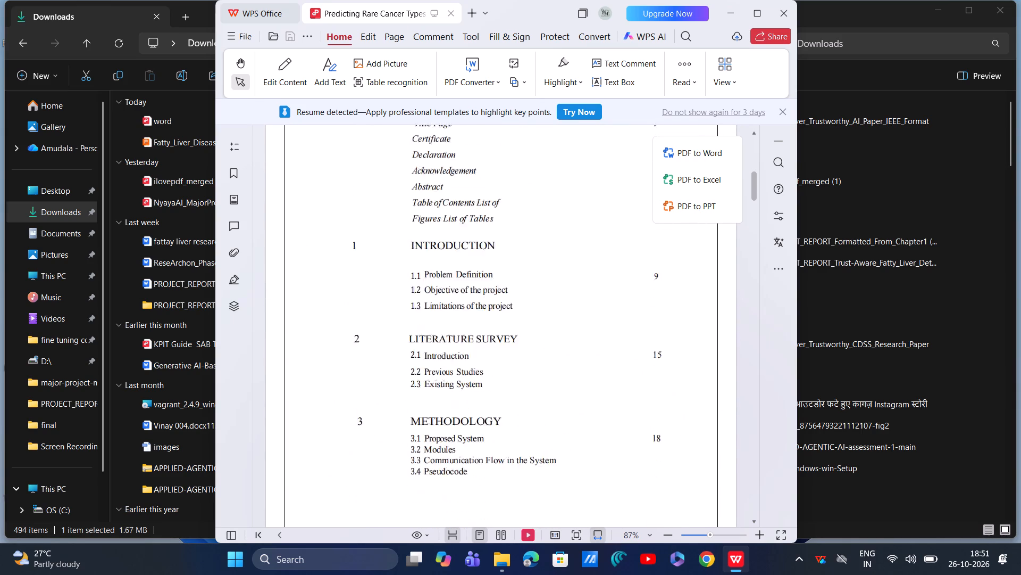
{"action": "scroll", "coordinate": [481, 248], "scroll_direction": "down", "scroll_amount": 2}
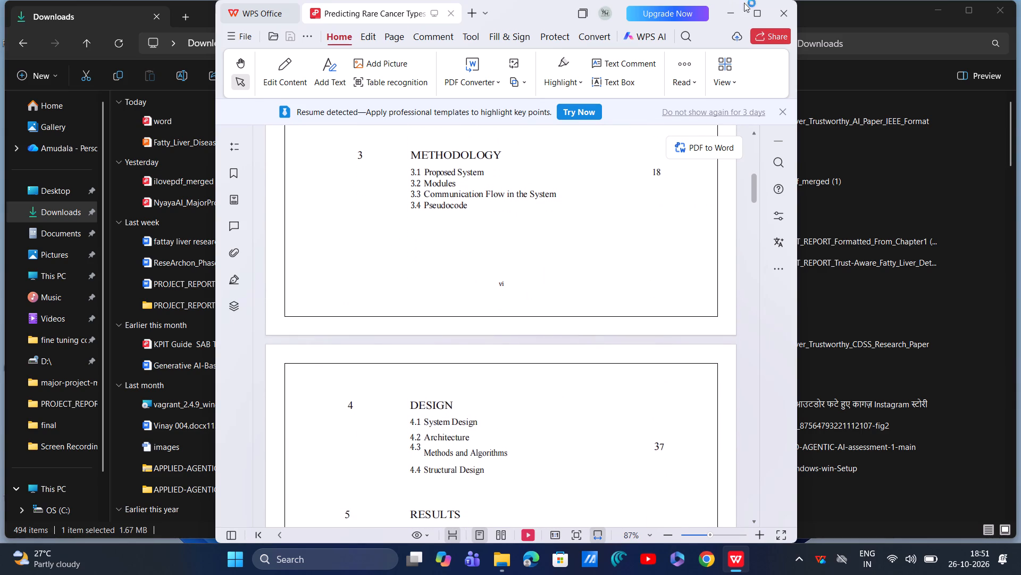
Examine the final report PDF in a maximized window, from the contents and figure list to the start of Chapter 1.
{"action": "left_click", "coordinate": [757, 11]}
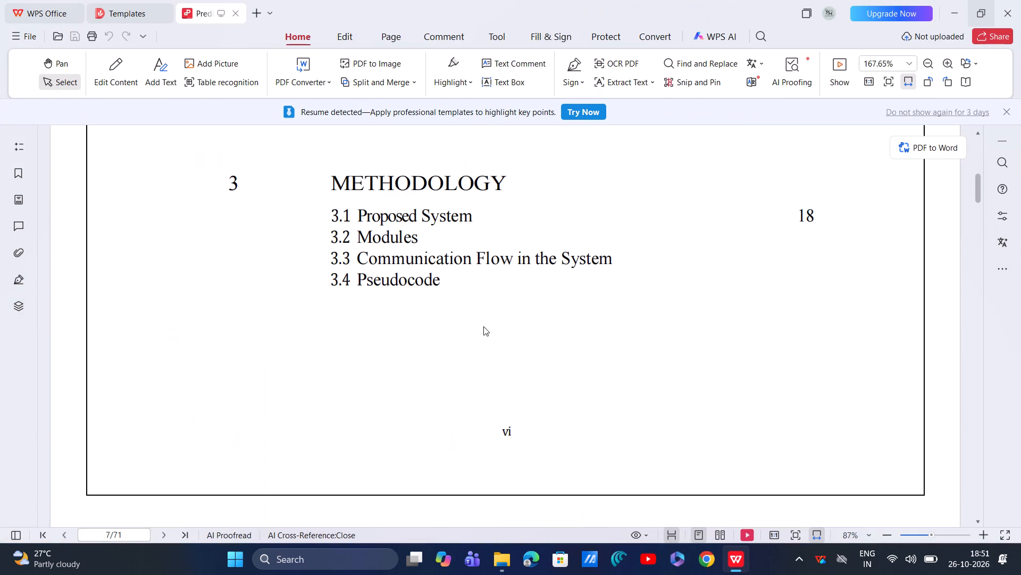
{"action": "scroll", "coordinate": [451, 365], "scroll_direction": "down", "scroll_amount": 2, "text": "ctrl"}
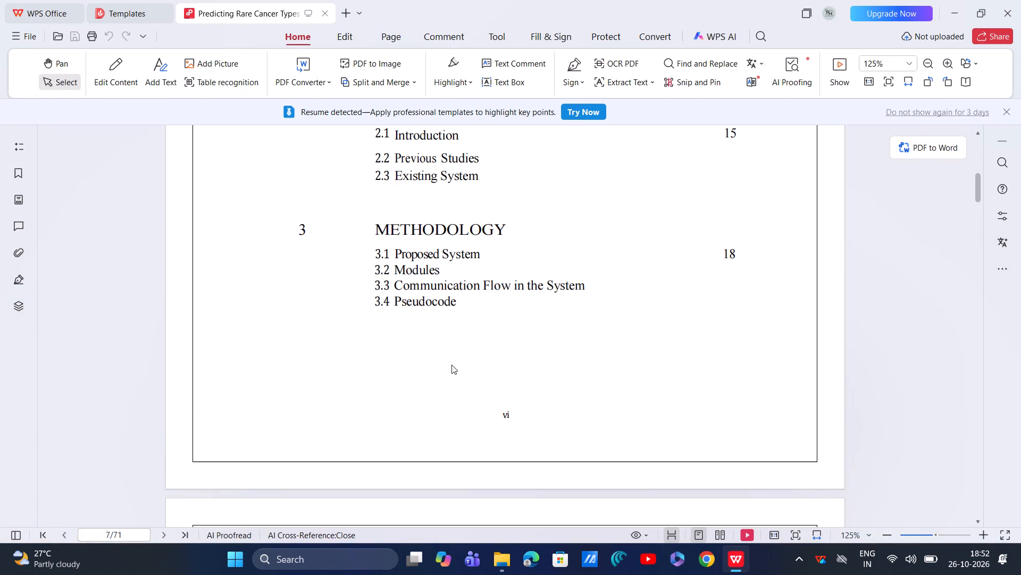
{"action": "scroll", "coordinate": [451, 365], "scroll_direction": "down", "scroll_amount": 5}
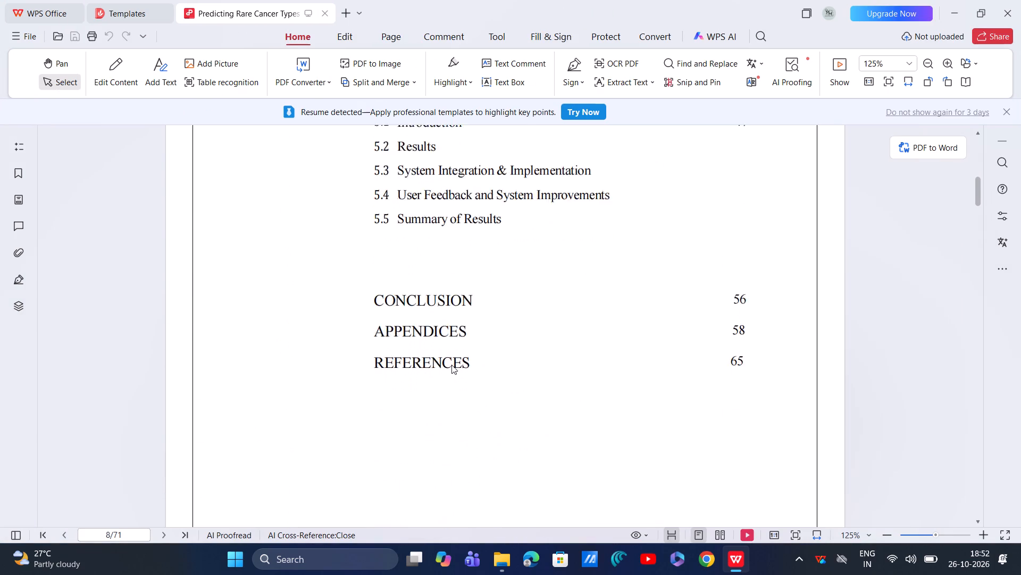
{"action": "scroll", "coordinate": [451, 365], "scroll_direction": "down", "scroll_amount": 4}
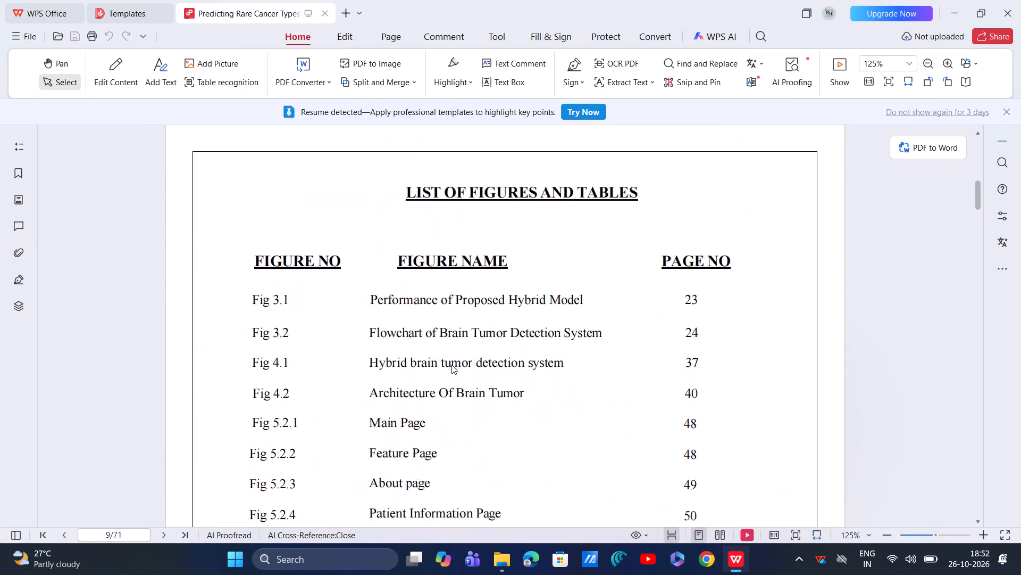
{"action": "scroll", "coordinate": [451, 365], "scroll_direction": "down", "scroll_amount": 5}
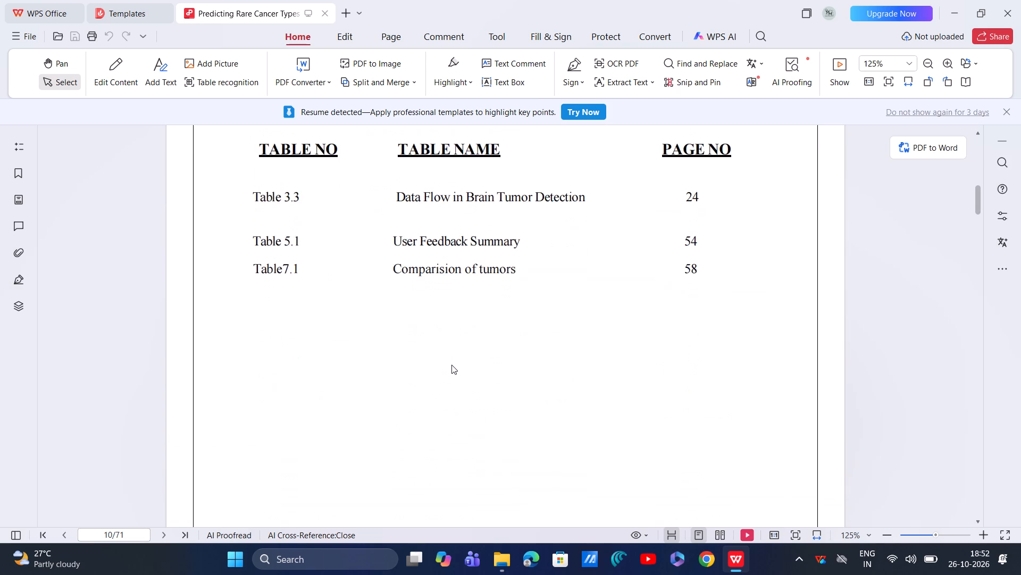
{"action": "scroll", "coordinate": [451, 365], "scroll_direction": "down", "scroll_amount": 5}
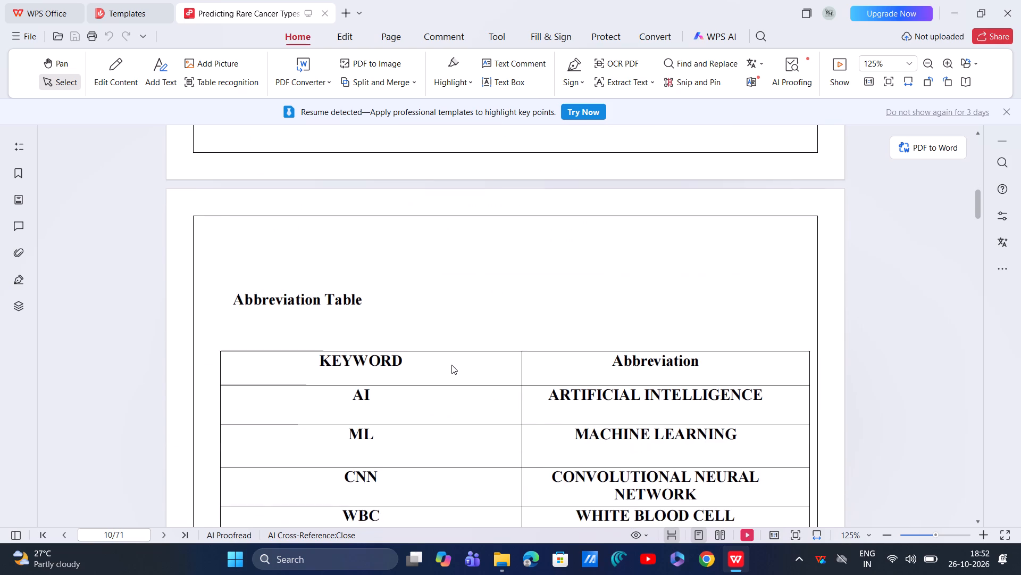
{"action": "scroll", "coordinate": [451, 365], "scroll_direction": "down", "scroll_amount": 5}
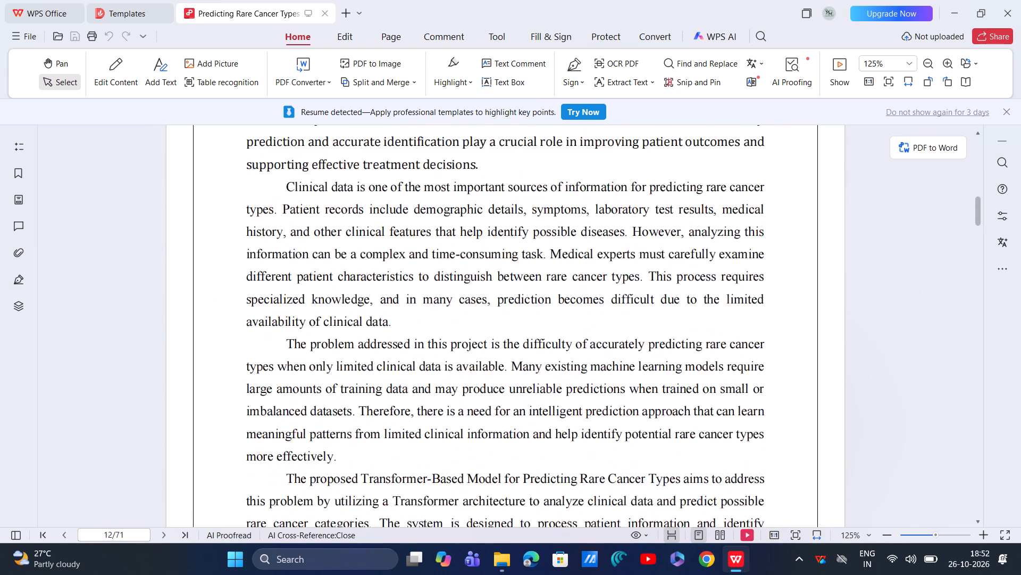
{"action": "scroll", "coordinate": [451, 365], "scroll_direction": "down", "scroll_amount": 4}
{"action": "scroll", "coordinate": [585, 295], "scroll_direction": "up", "scroll_amount": 1}
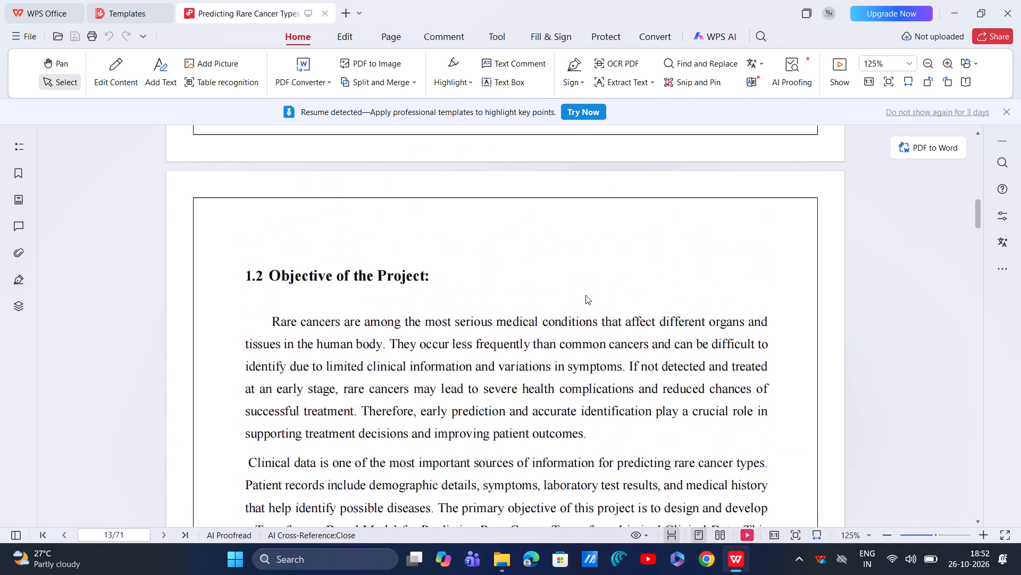
{"action": "scroll", "coordinate": [585, 295], "scroll_direction": "up", "scroll_amount": 3}
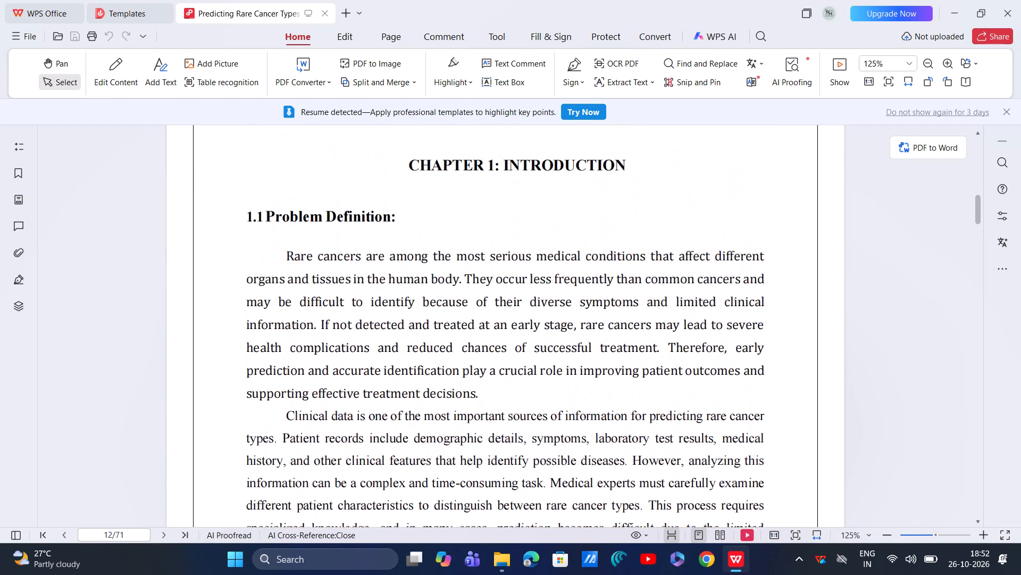
{"action": "scroll", "coordinate": [585, 295], "scroll_direction": "up", "scroll_amount": 2}
{"action": "scroll", "coordinate": [585, 295], "scroll_direction": "down", "scroll_amount": 1}
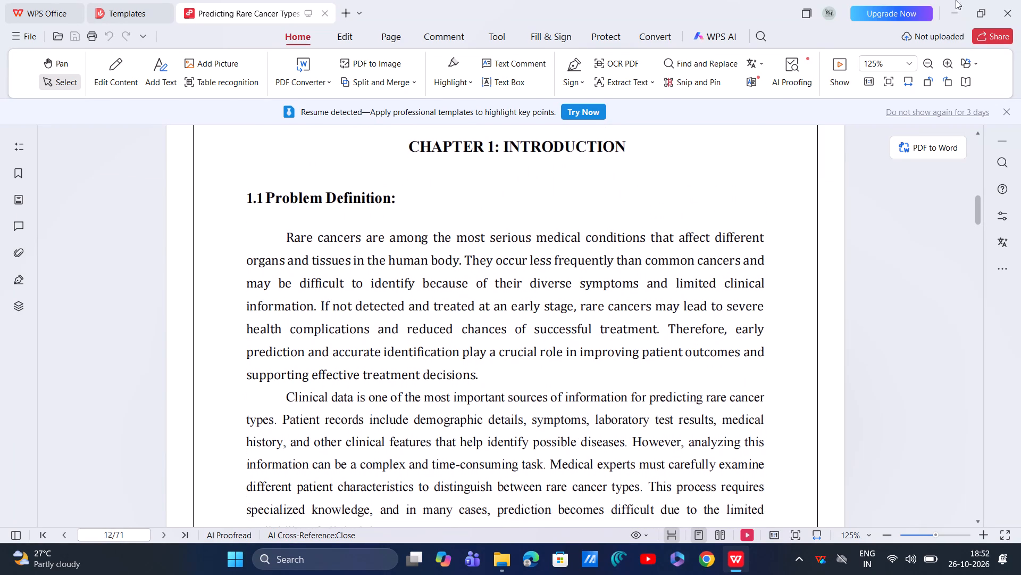
{"action": "left_click", "coordinate": [1008, 8]}
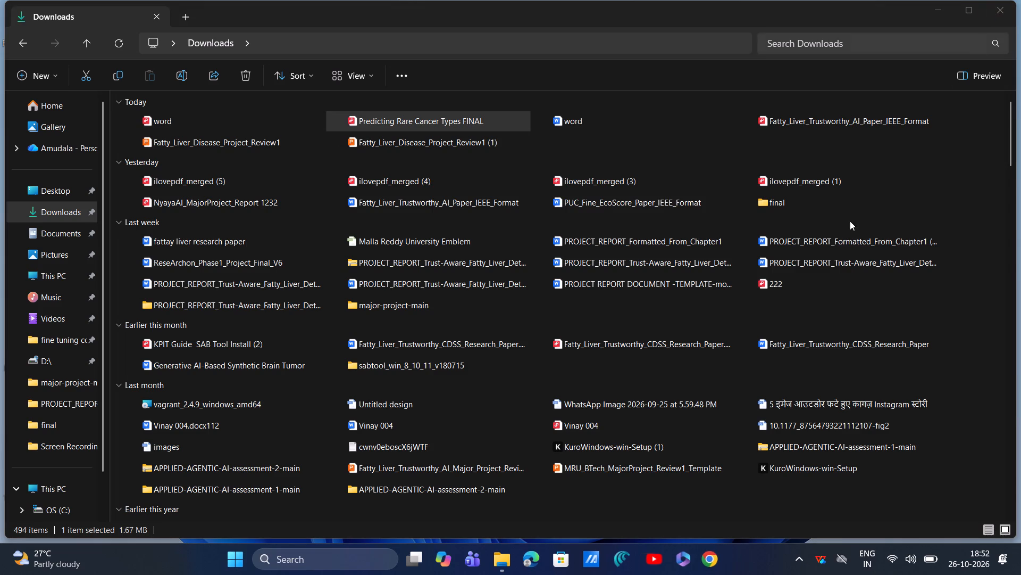
Switch to Chrome, search Google for how to split the pdf file, and open the iLovePDF Split tool.
{"action": "left_click", "coordinate": [733, 559]}
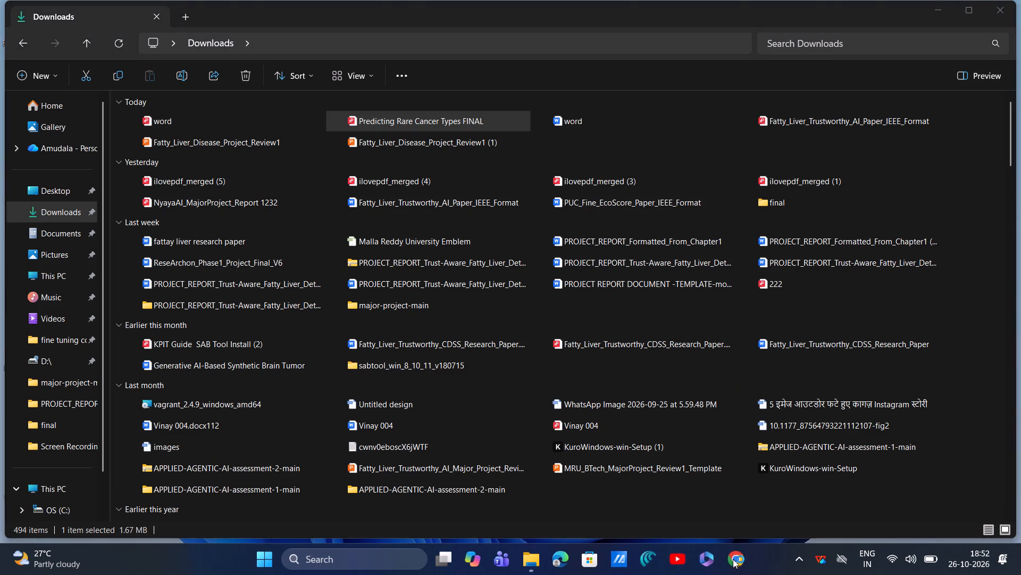
{"action": "left_click", "coordinate": [731, 559]}
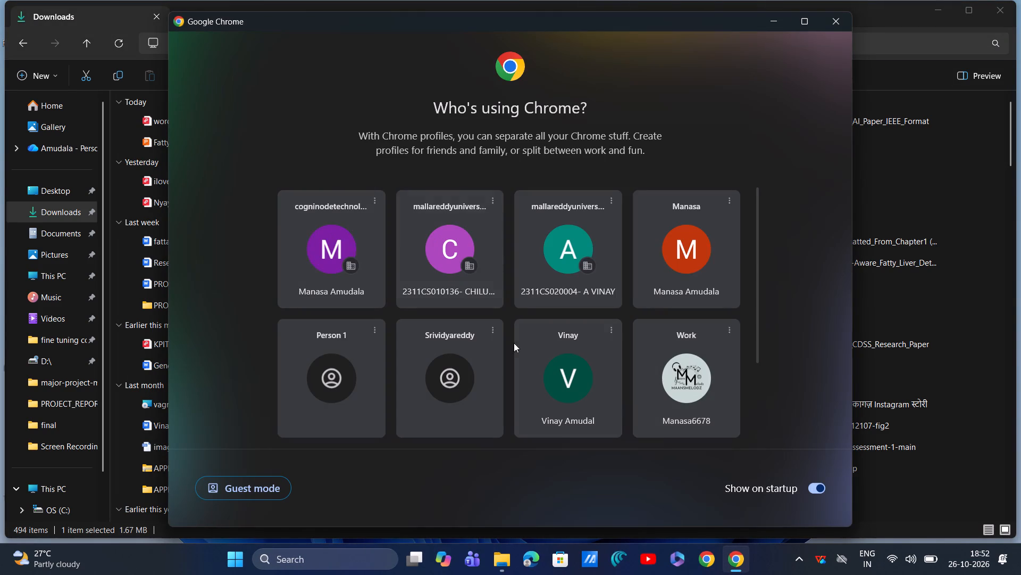
{"action": "left_click", "coordinate": [557, 381]}
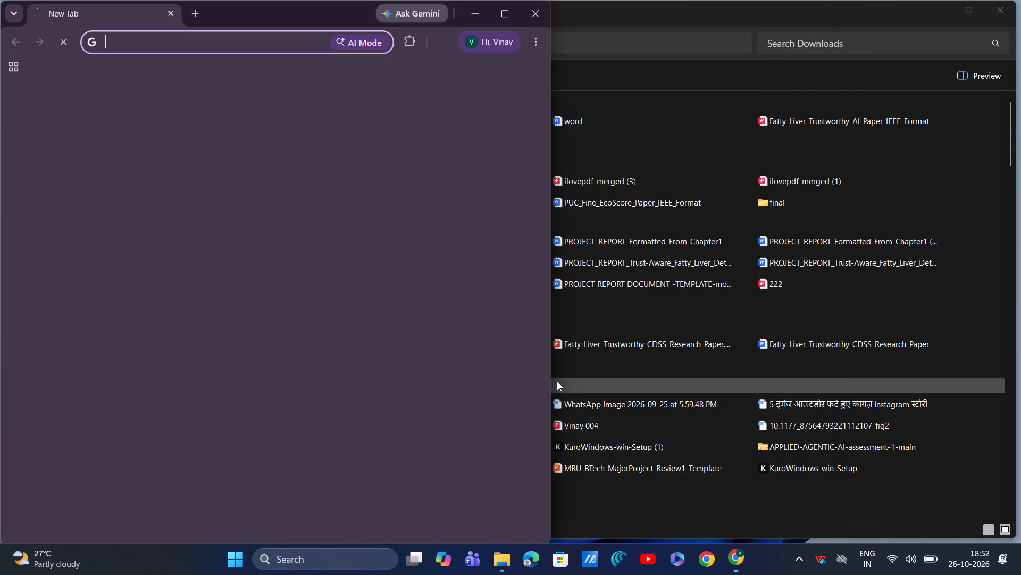
{"action": "left_click", "coordinate": [187, 37]}
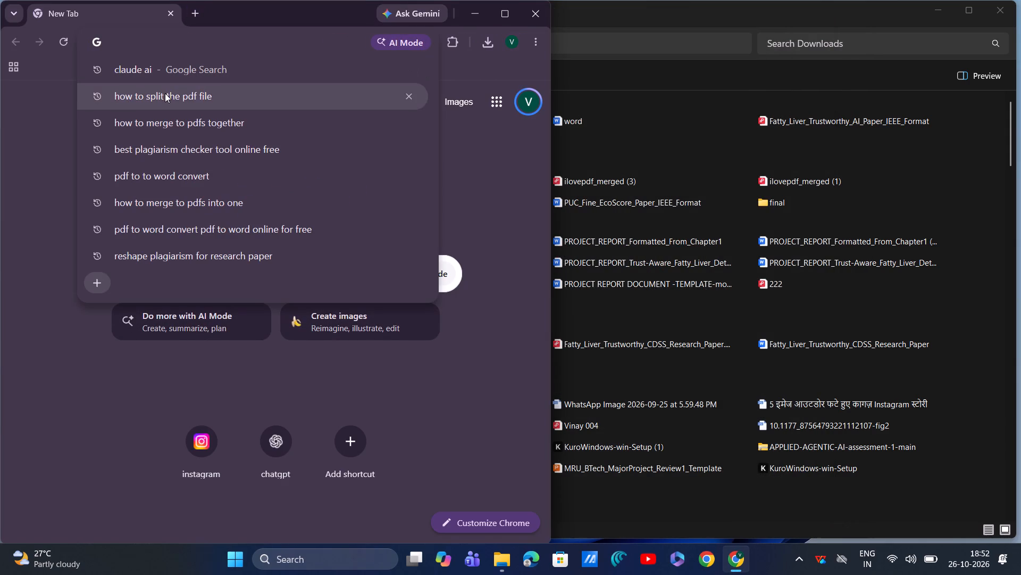
{"action": "left_click", "coordinate": [165, 93]}
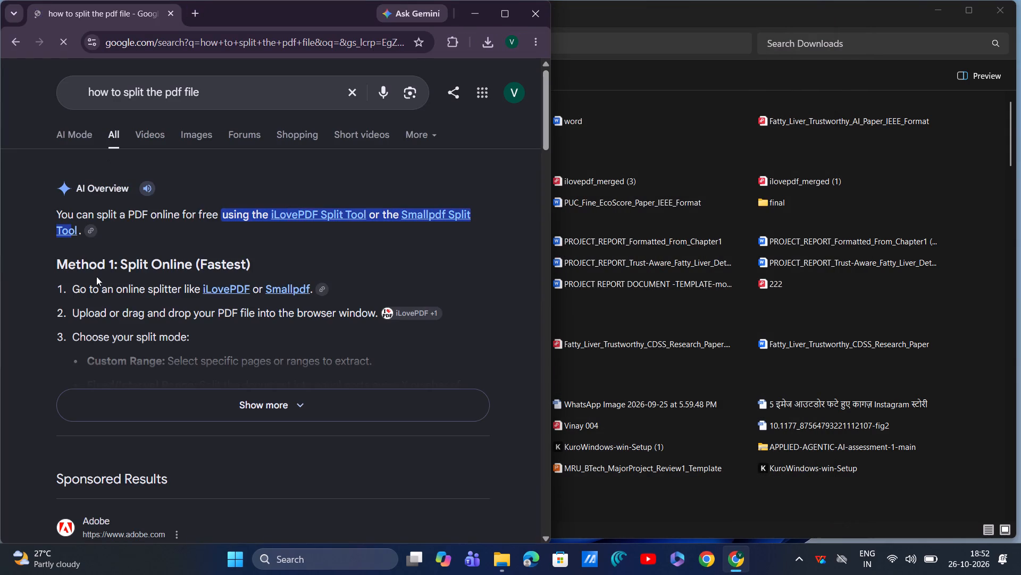
{"action": "left_click", "coordinate": [320, 216]}
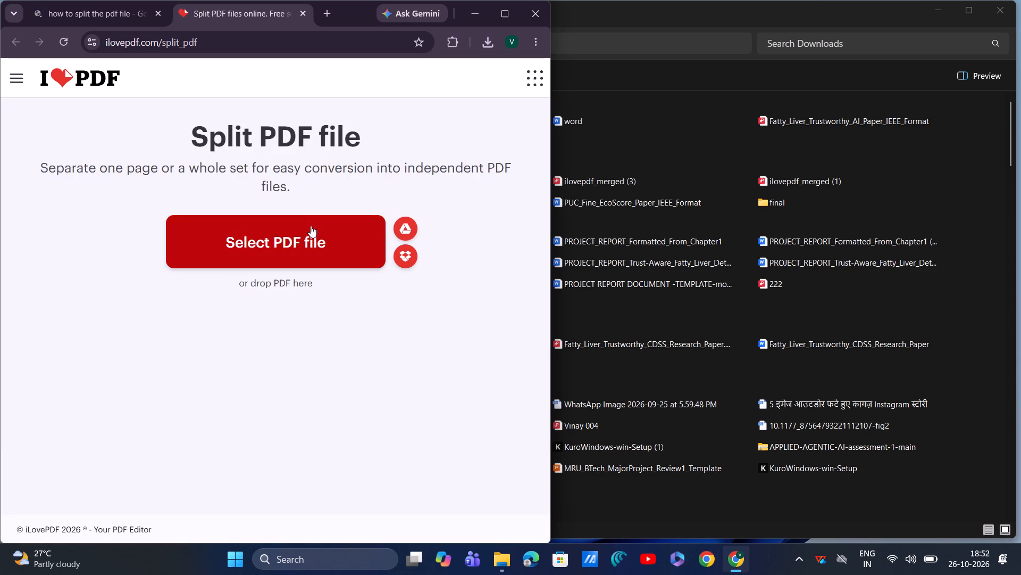
Load the Predicting Rare Cancer Types FINAL PDF from Downloads into the iLovePDF Split tool.
{"action": "left_click", "coordinate": [311, 226]}
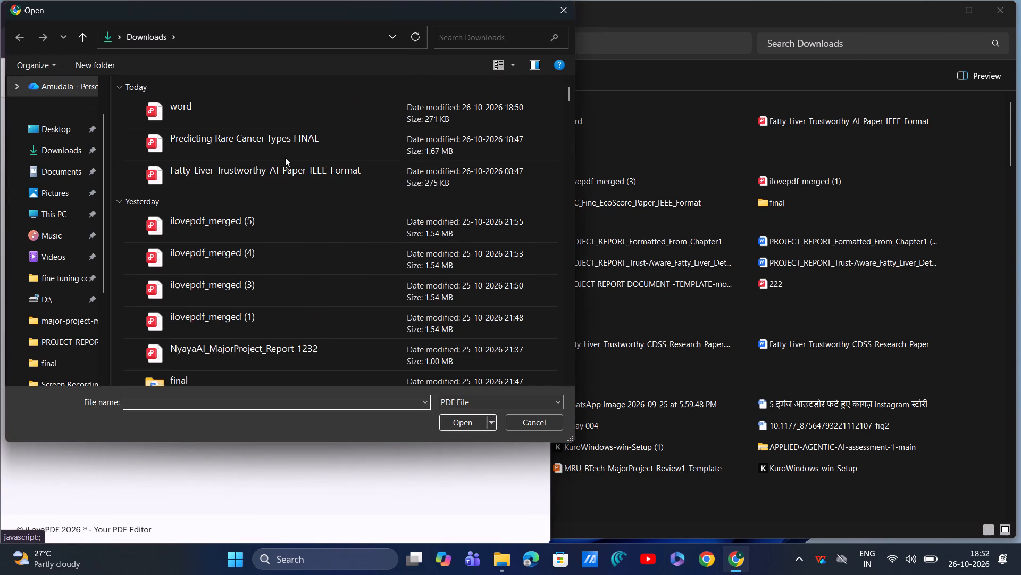
{"action": "left_click", "coordinate": [246, 139]}
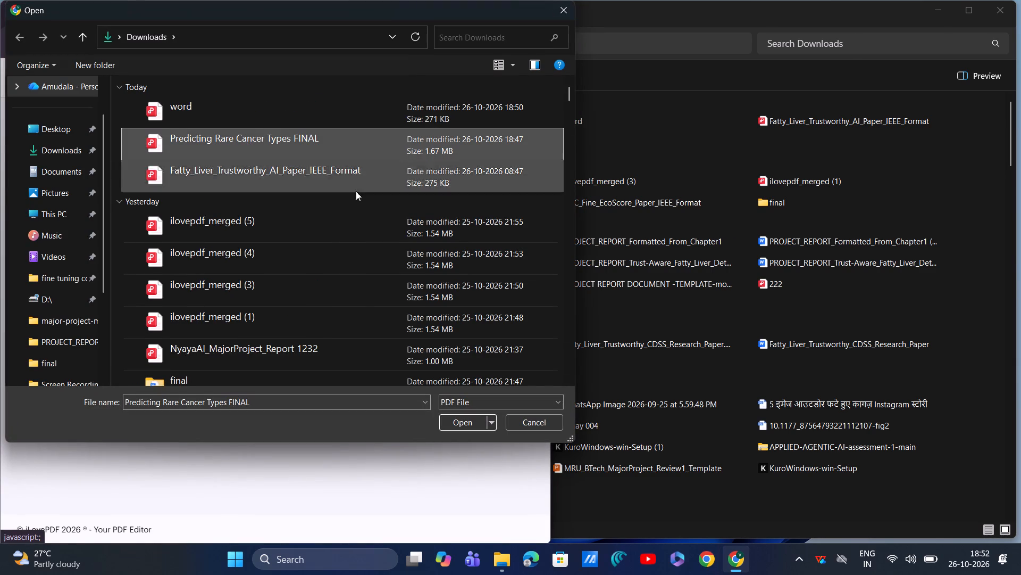
{"action": "left_click", "coordinate": [459, 424]}
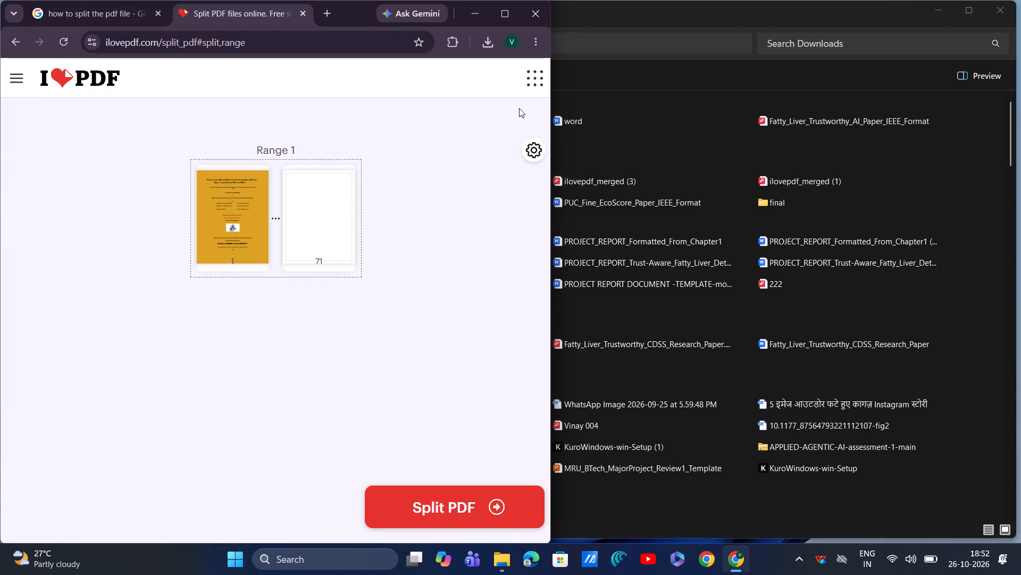
Split the report PDF with a custom range from page 12 to page 70 in a maximized window.
{"action": "left_click", "coordinate": [505, 10]}
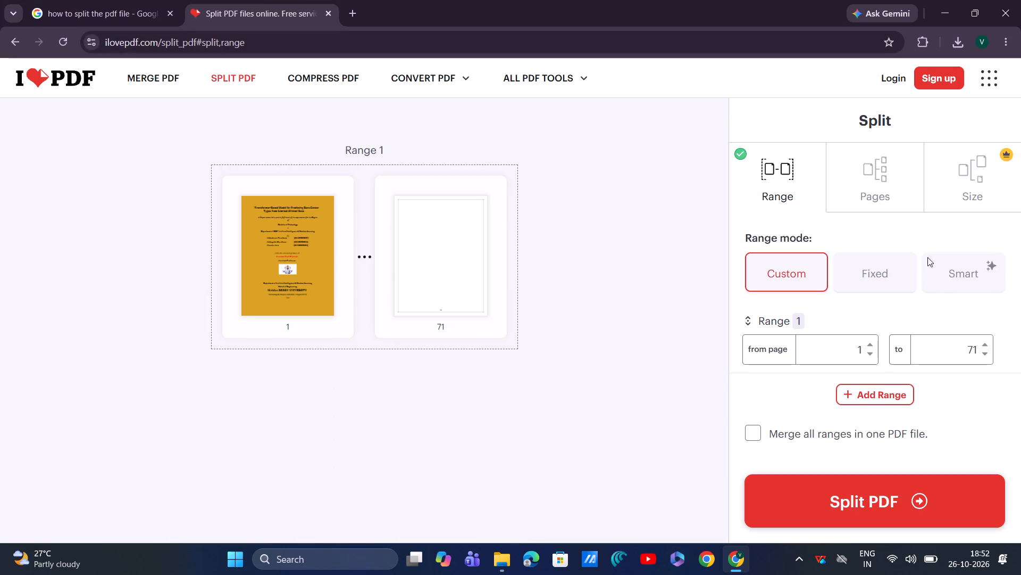
{"action": "left_click", "coordinate": [863, 348]}
{"action": "key", "text": "BackSpace"}
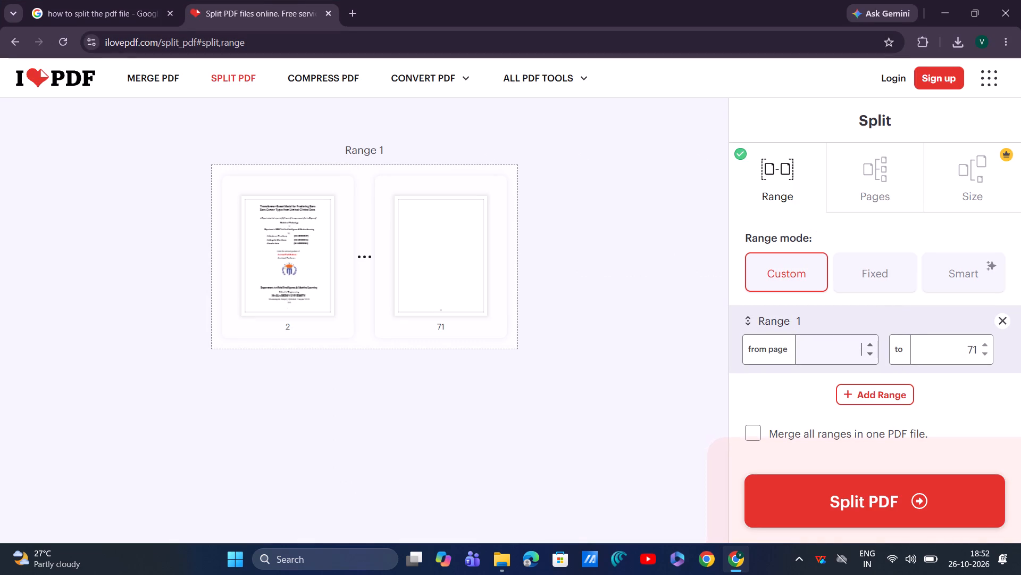
{"action": "type", "text": "12"}
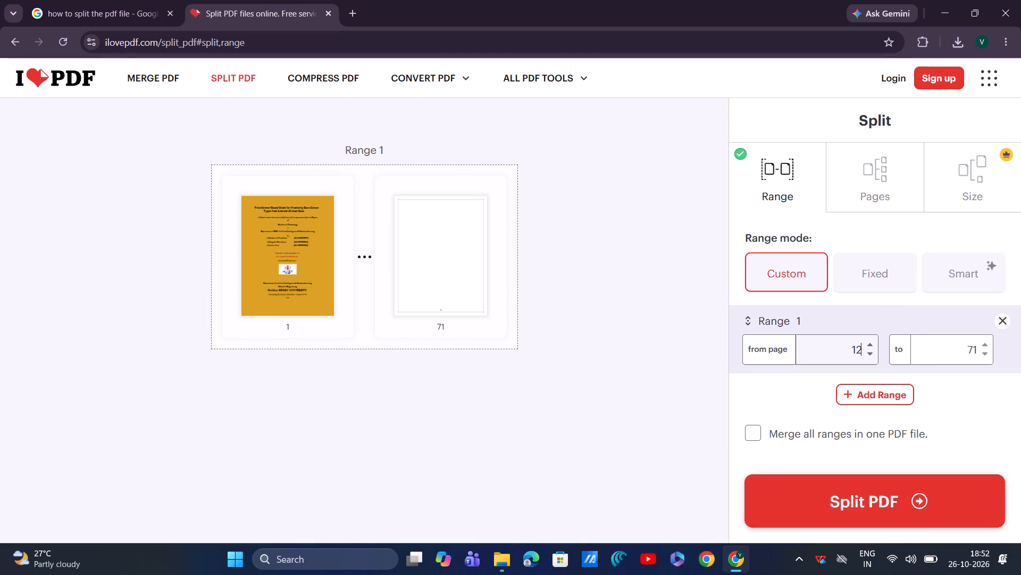
{"action": "left_click", "coordinate": [979, 352]}
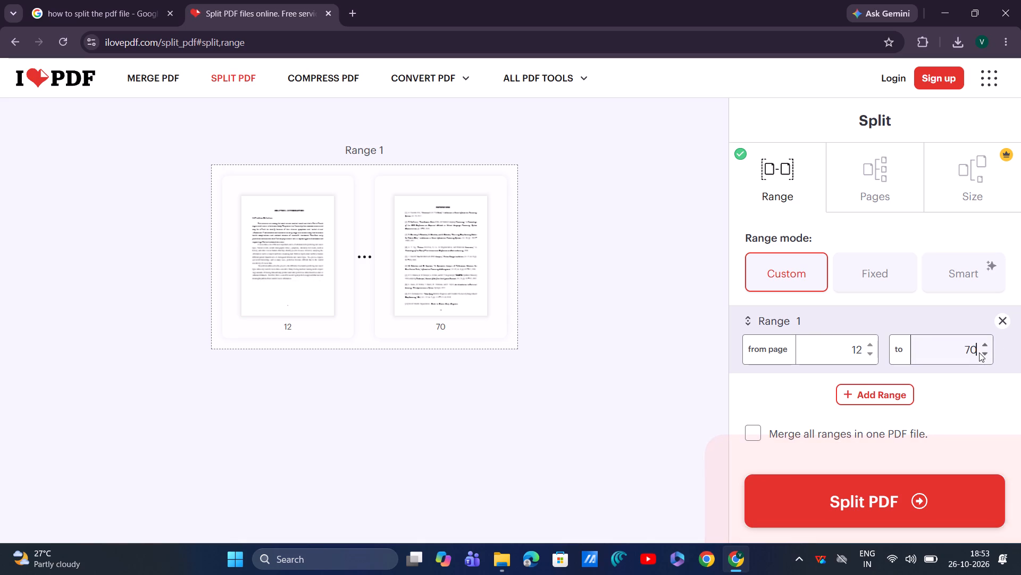
{"action": "left_click", "coordinate": [871, 507]}
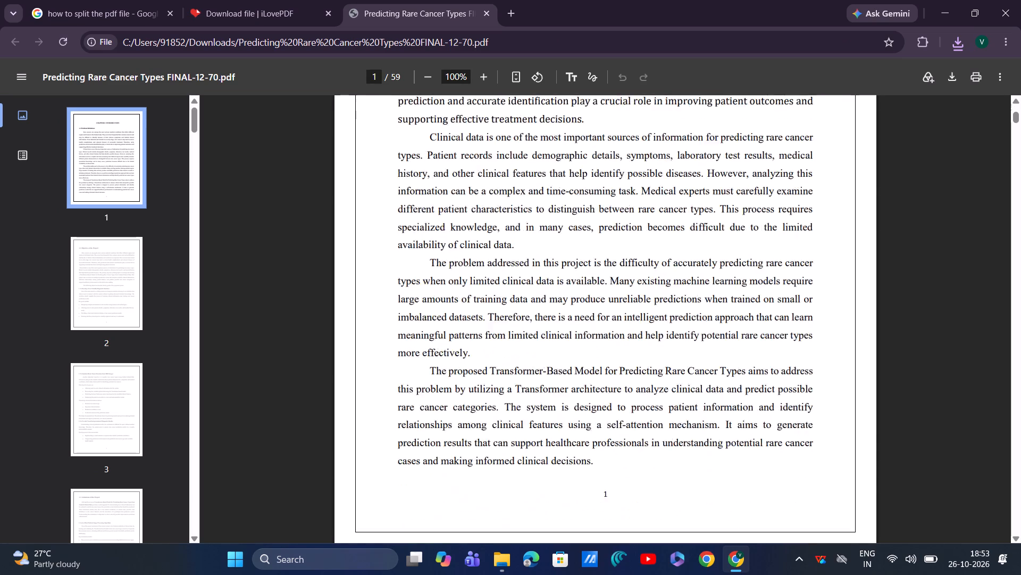
{"action": "scroll", "coordinate": [529, 397], "scroll_direction": "down", "scroll_amount": 17}
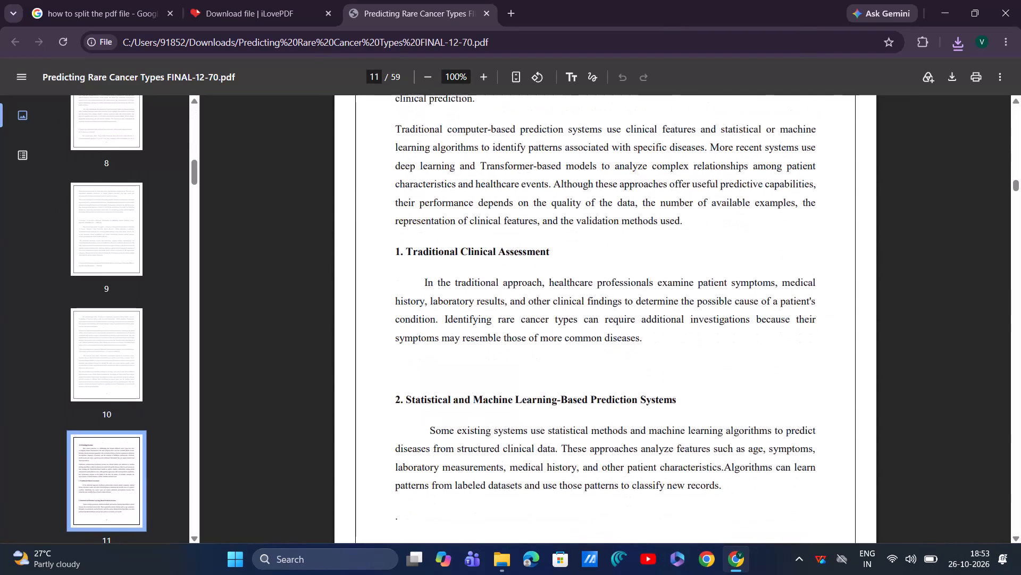
{"action": "scroll", "coordinate": [529, 397], "scroll_direction": "up", "scroll_amount": 6}
{"action": "scroll", "coordinate": [529, 397], "scroll_direction": "down", "scroll_amount": 12}
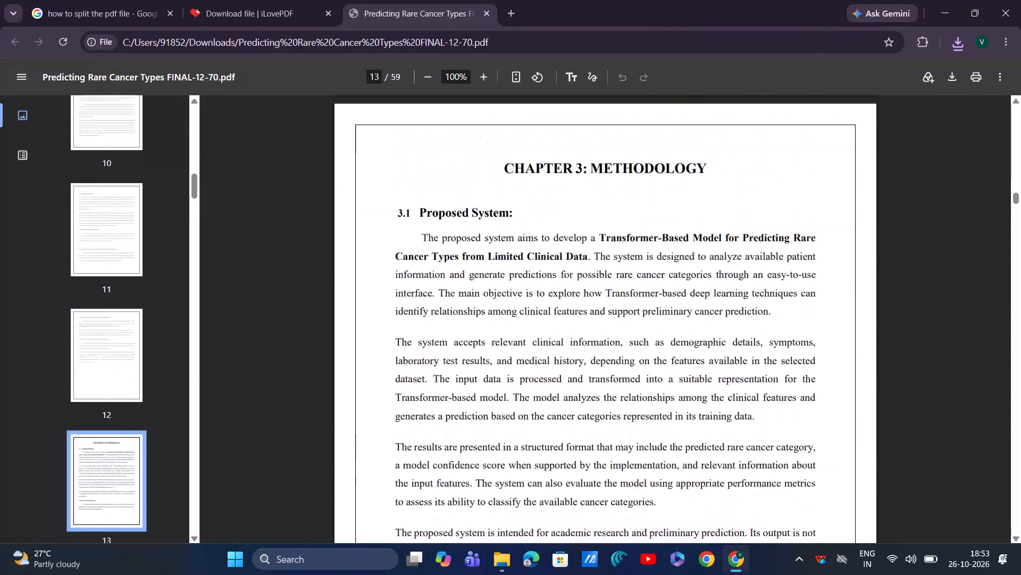
{"action": "scroll", "coordinate": [529, 397], "scroll_direction": "down", "scroll_amount": 13}
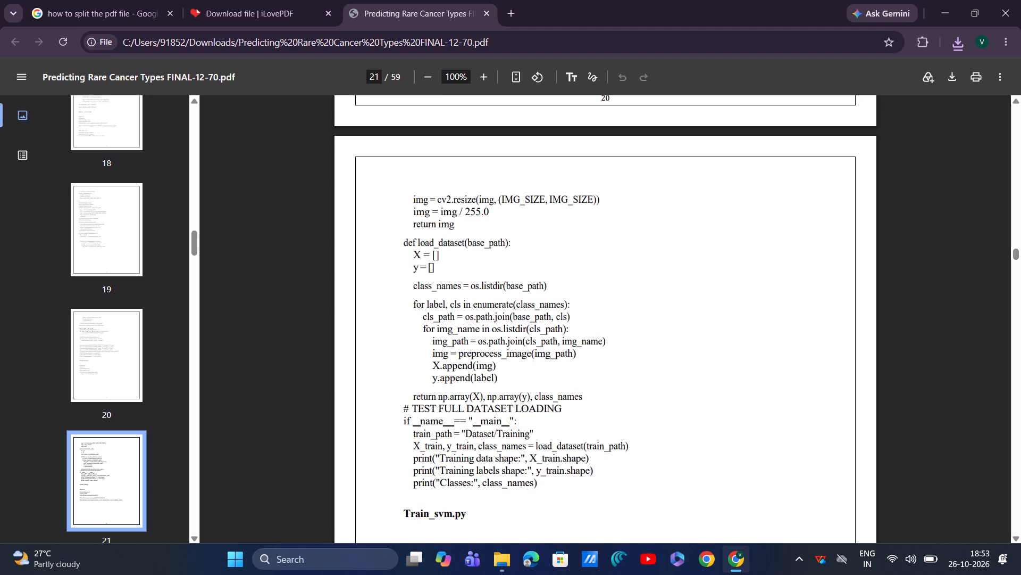
{"action": "scroll", "coordinate": [529, 397], "scroll_direction": "down", "scroll_amount": 3}
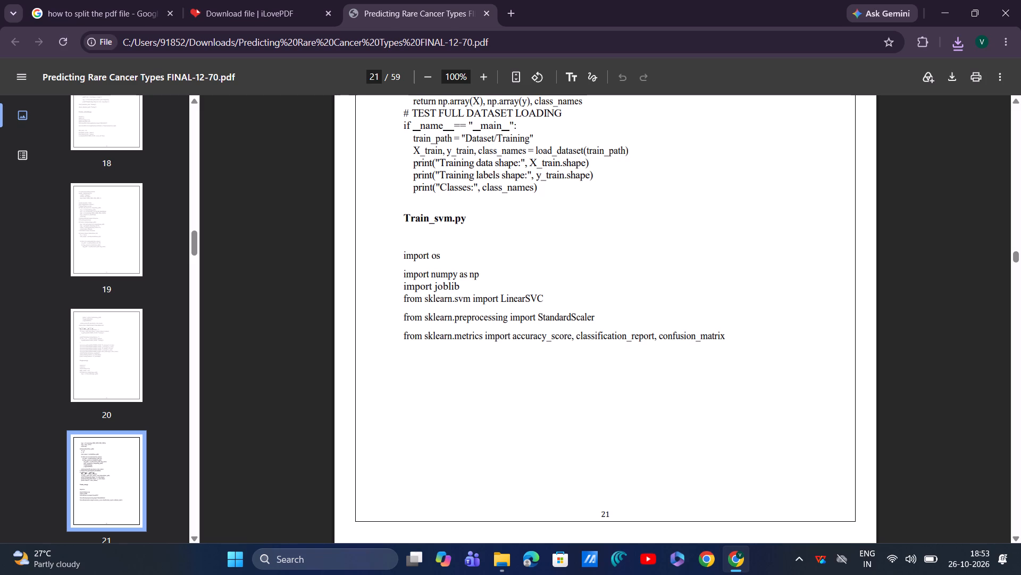
Examine the split PDF from the remaining code listings through the data preprocessing method to section 5.2 Results.
{"action": "scroll", "coordinate": [529, 397], "scroll_direction": "down", "scroll_amount": 15}
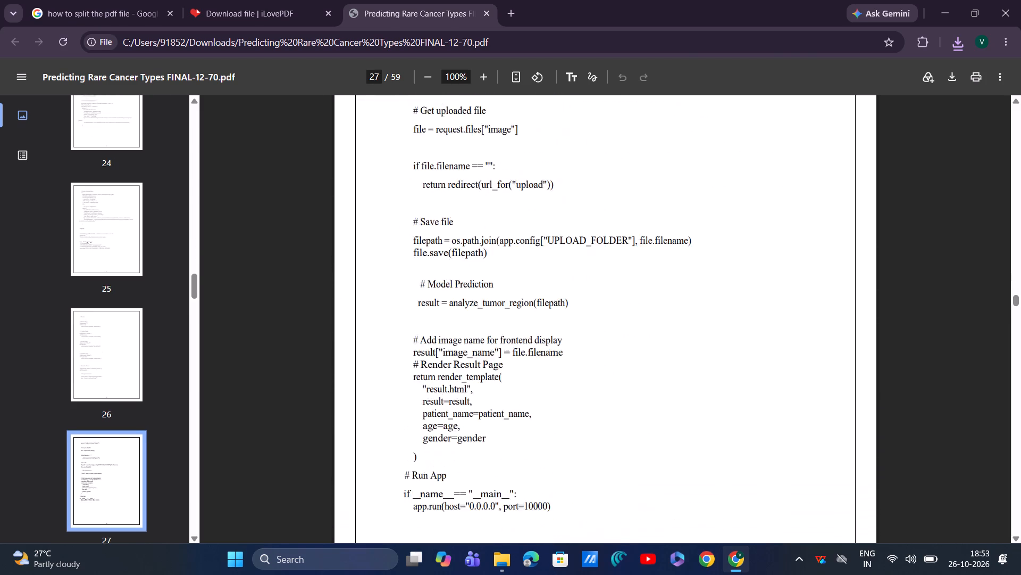
{"action": "scroll", "coordinate": [529, 397], "scroll_direction": "down", "scroll_amount": 10}
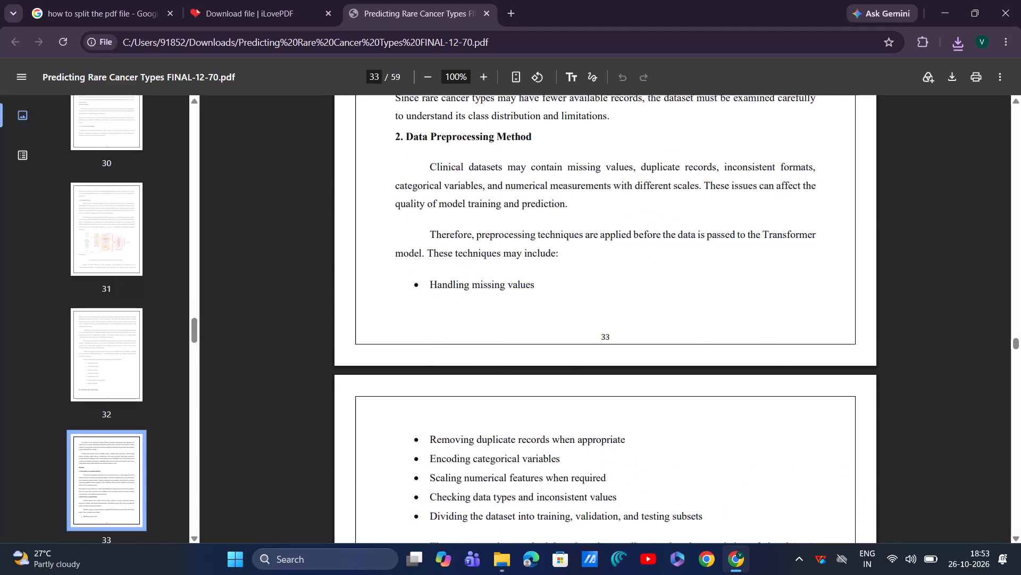
{"action": "scroll", "coordinate": [529, 397], "scroll_direction": "down", "scroll_amount": 17}
{"action": "scroll", "coordinate": [529, 397], "scroll_direction": "down", "scroll_amount": 4}
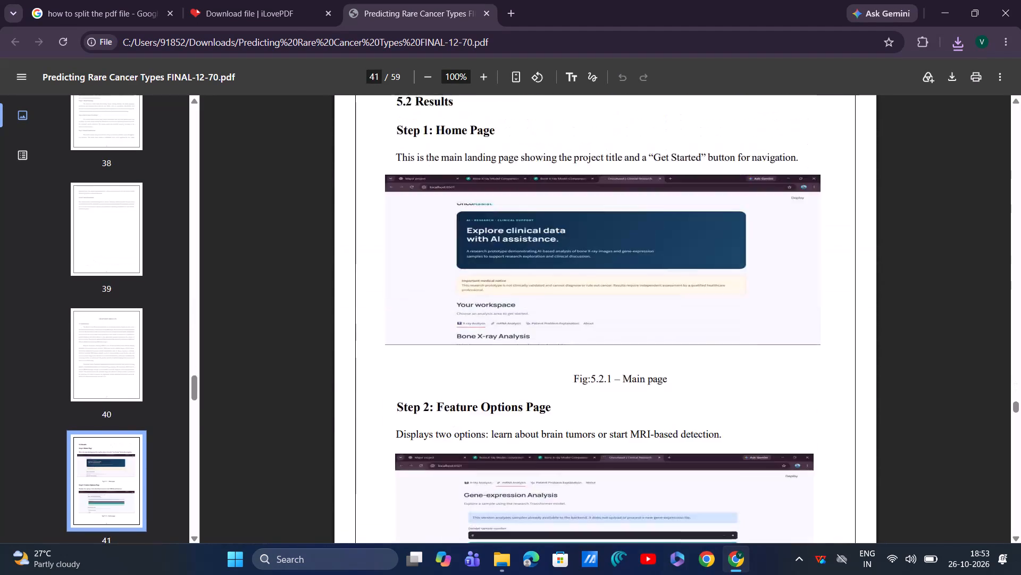
Examine the section 5.2 Results screenshots and captions, from the home page to the no tumor result, up to section 5.3.
{"action": "scroll", "coordinate": [529, 397], "scroll_direction": "down", "scroll_amount": 1}
{"action": "scroll", "coordinate": [529, 397], "scroll_direction": "up", "scroll_amount": 4}
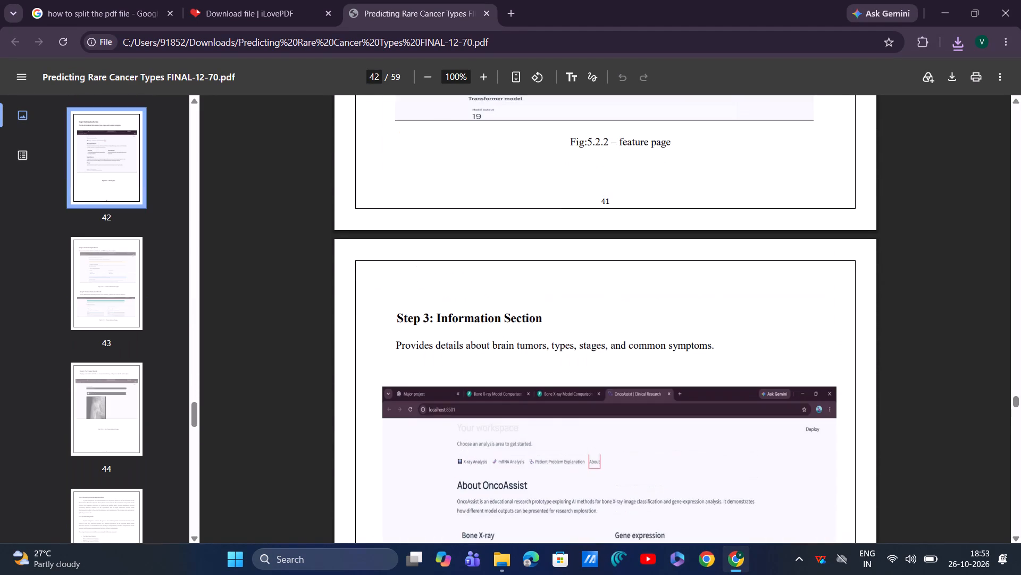
{"action": "scroll", "coordinate": [529, 397], "scroll_direction": "up", "scroll_amount": 5}
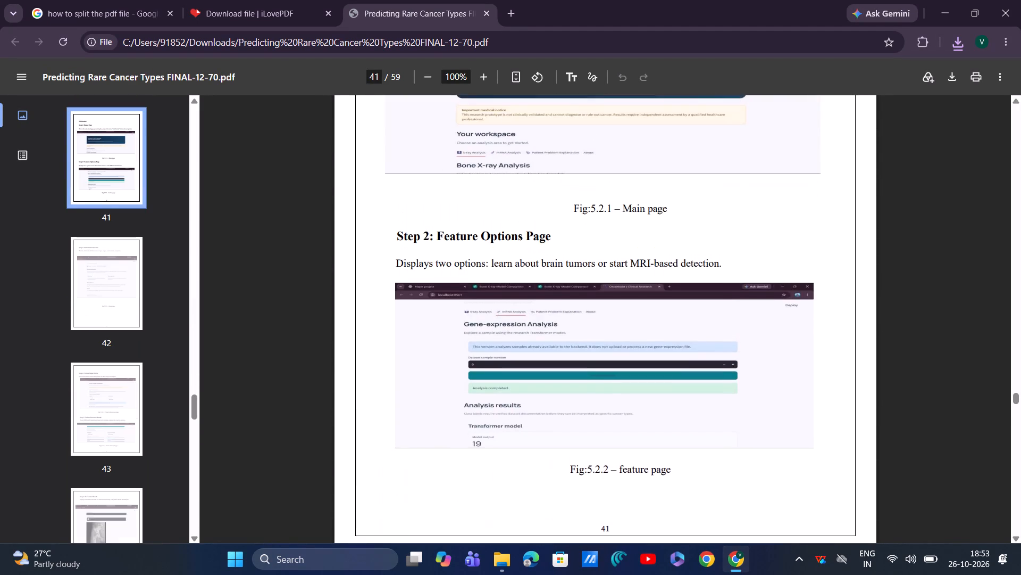
{"action": "scroll", "coordinate": [529, 397], "scroll_direction": "up", "scroll_amount": 3}
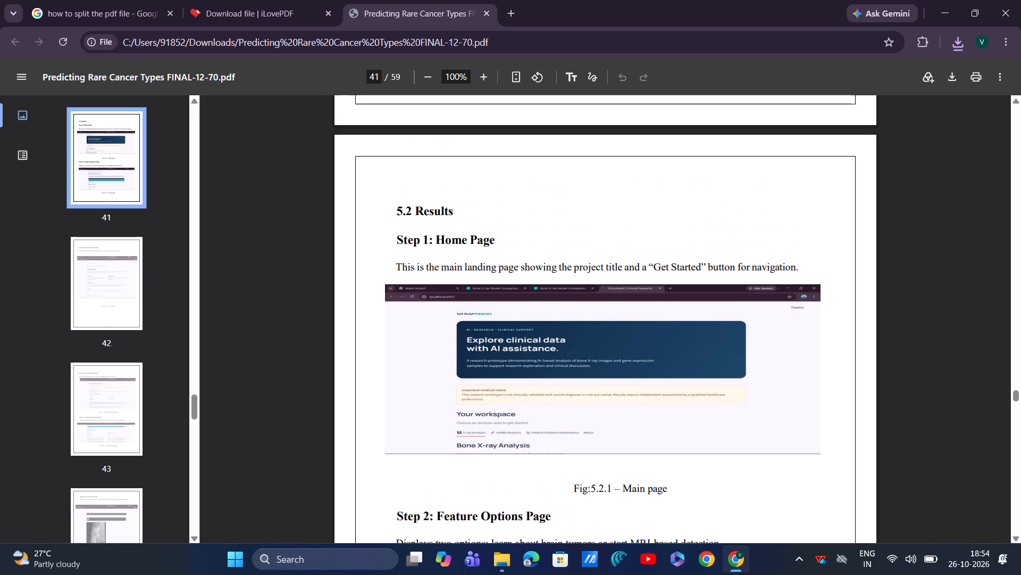
{"action": "scroll", "coordinate": [529, 397], "scroll_direction": "down", "scroll_amount": 5}
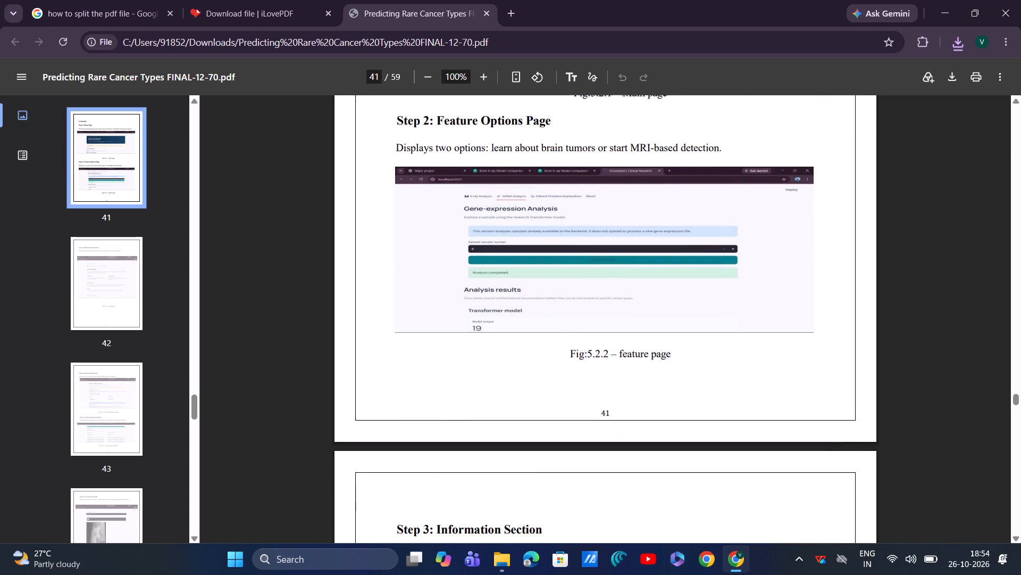
{"action": "scroll", "coordinate": [529, 397], "scroll_direction": "down", "scroll_amount": 5}
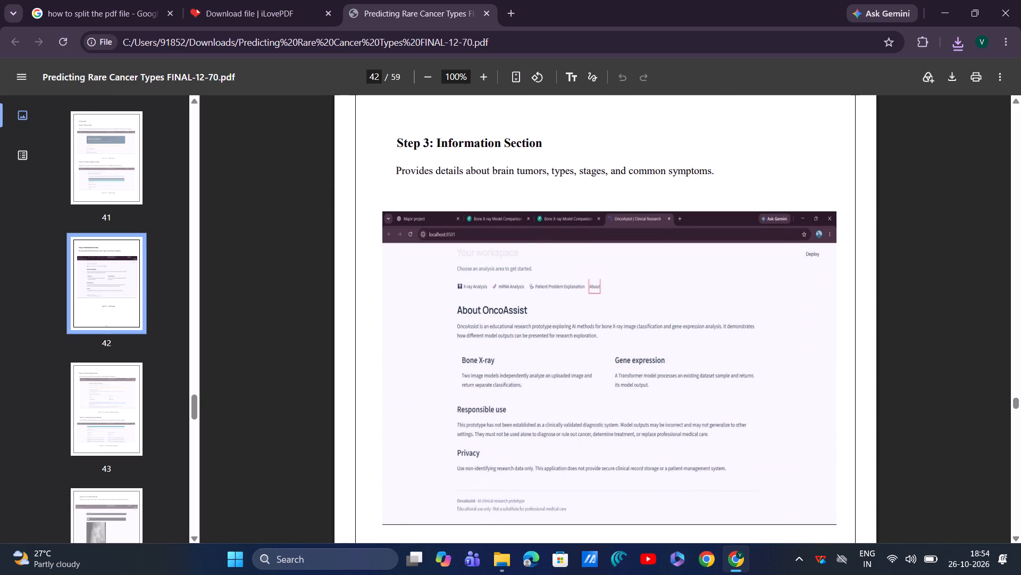
{"action": "scroll", "coordinate": [529, 397], "scroll_direction": "down", "scroll_amount": 6}
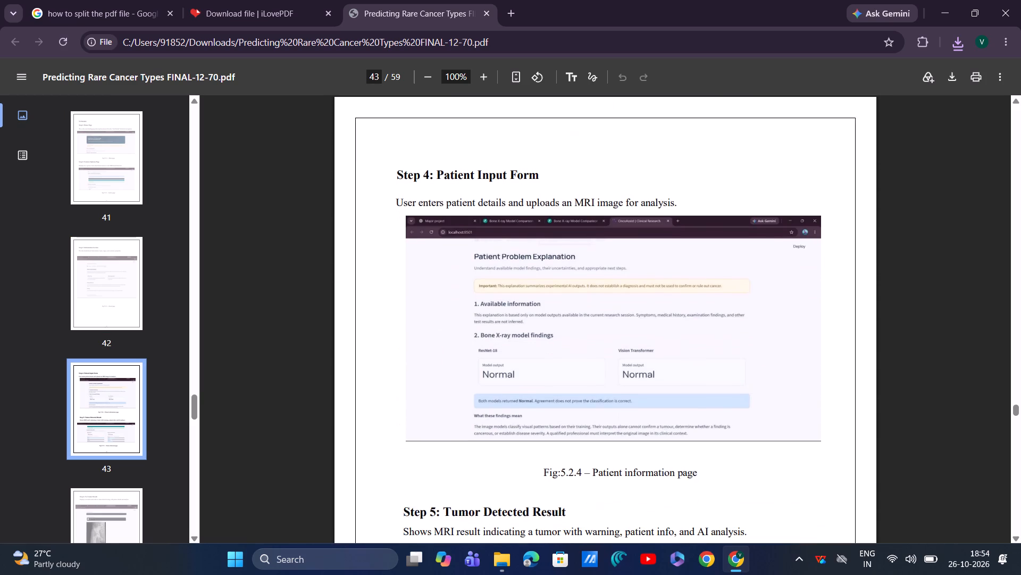
{"action": "scroll", "coordinate": [529, 397], "scroll_direction": "down", "scroll_amount": 6}
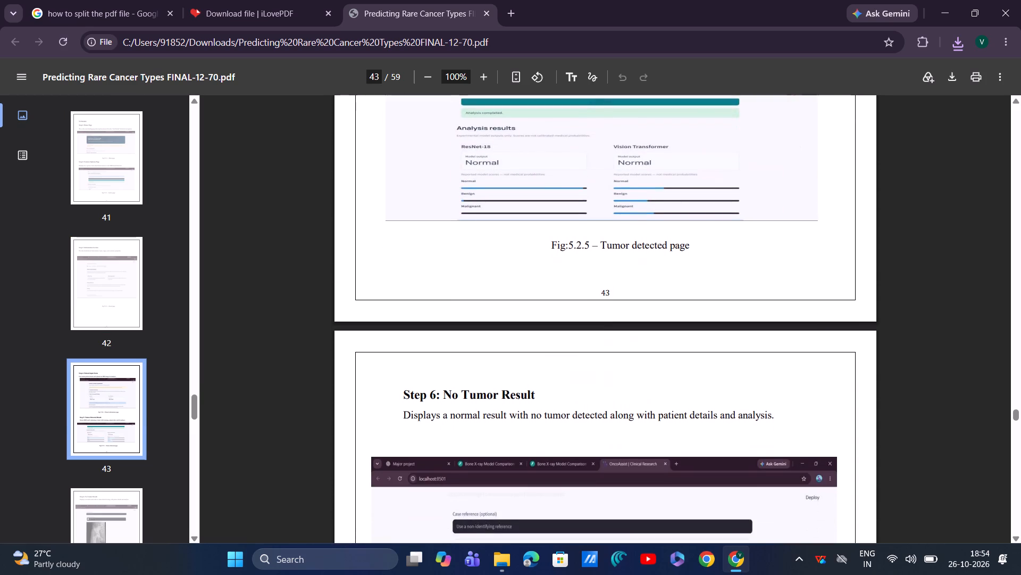
{"action": "scroll", "coordinate": [529, 397], "scroll_direction": "down", "scroll_amount": 5}
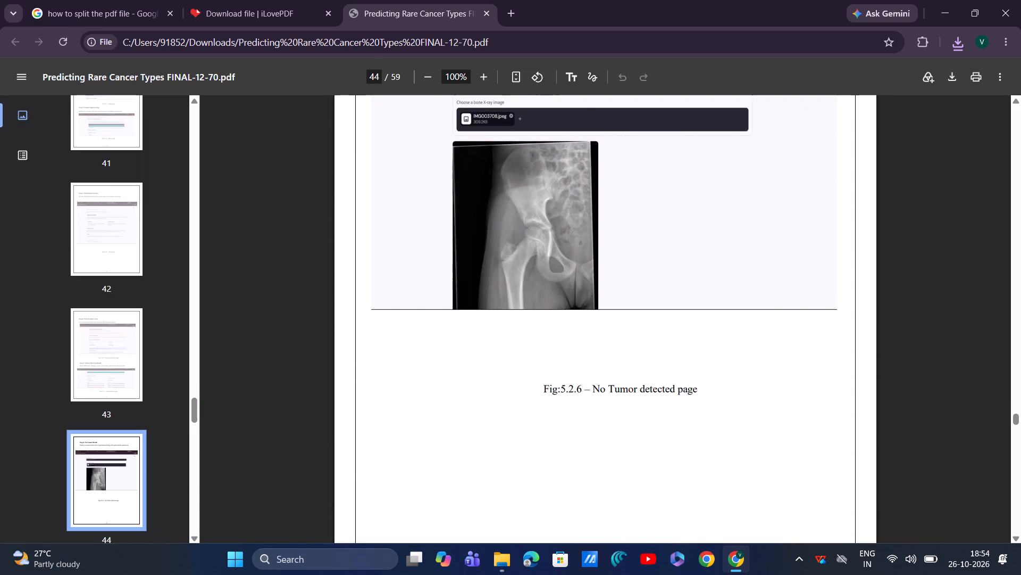
{"action": "scroll", "coordinate": [529, 397], "scroll_direction": "down", "scroll_amount": 4}
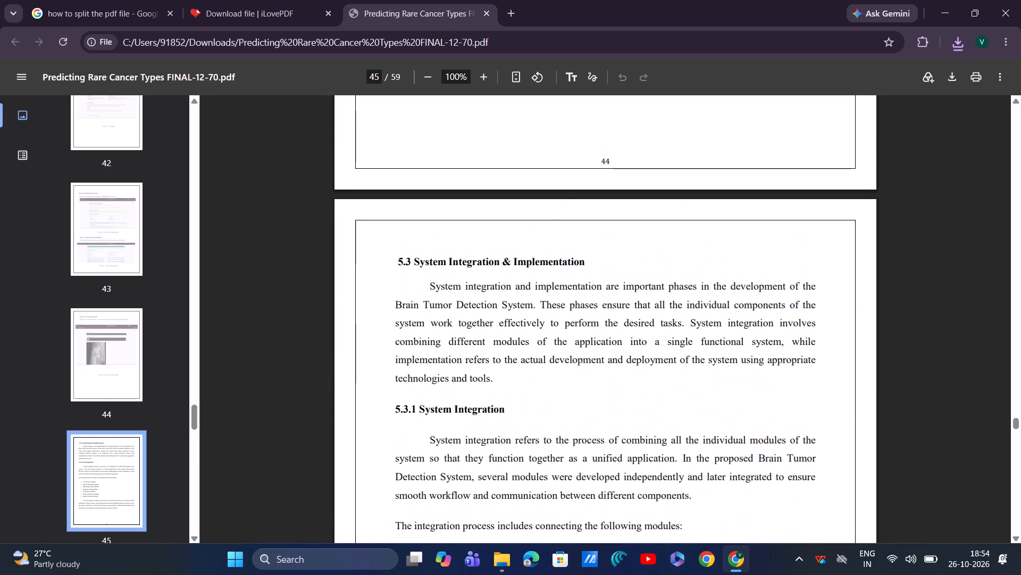
{"action": "scroll", "coordinate": [529, 397], "scroll_direction": "down", "scroll_amount": 1}
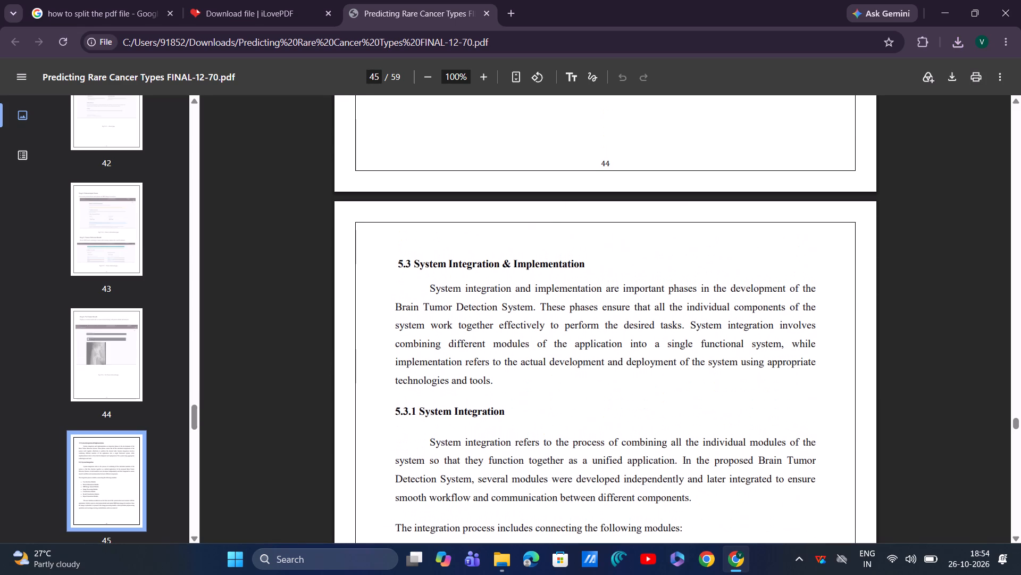
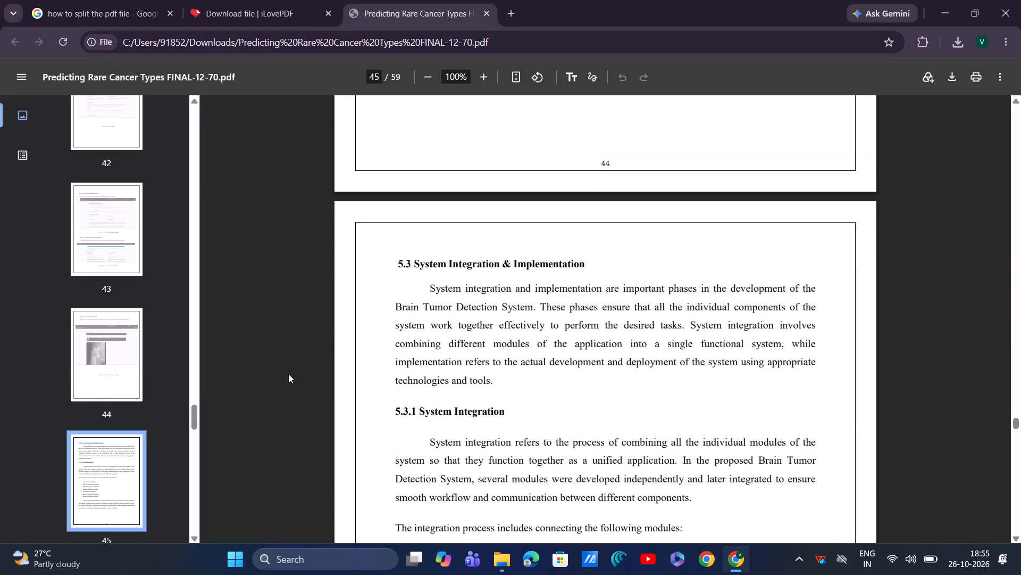
{"action": "scroll", "coordinate": [627, 377], "scroll_direction": "down", "scroll_amount": 19}
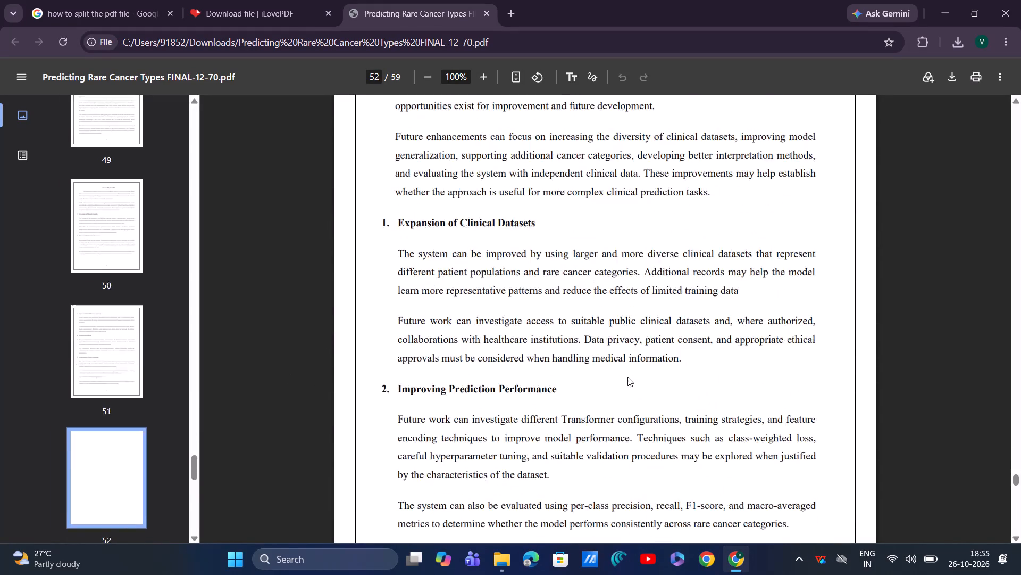
{"action": "scroll", "coordinate": [627, 377], "scroll_direction": "down", "scroll_amount": 20}
{"action": "scroll", "coordinate": [627, 377], "scroll_direction": "down", "scroll_amount": 6}
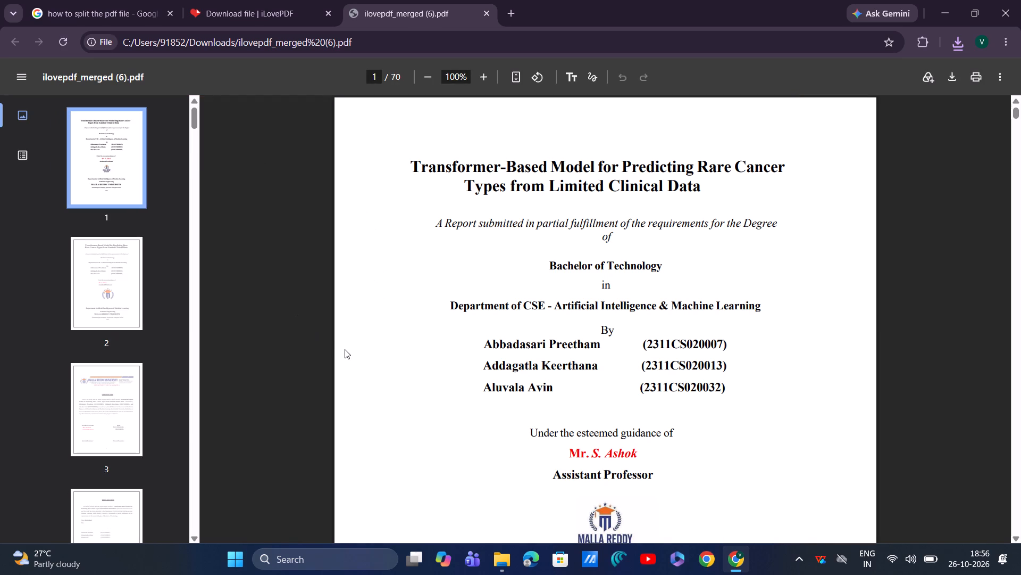
Examine the merged PDF from the title page through the abbreviations table to the Chapter 1 introduction on page 12.
{"action": "scroll", "coordinate": [345, 349], "scroll_direction": "down", "scroll_amount": 20}
{"action": "scroll", "coordinate": [345, 349], "scroll_direction": "down", "scroll_amount": 4}
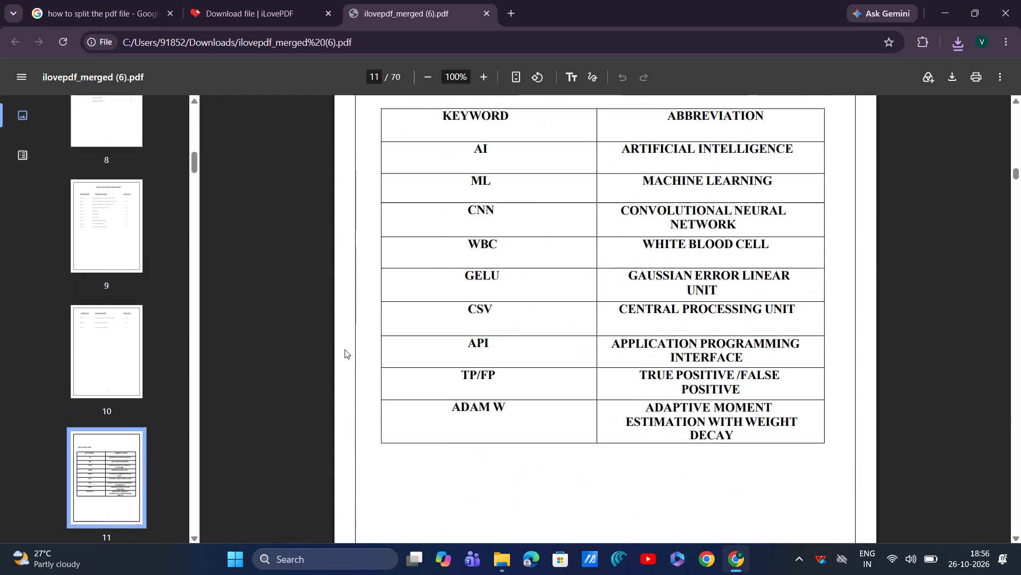
{"action": "scroll", "coordinate": [345, 349], "scroll_direction": "down", "scroll_amount": 1}
{"action": "scroll", "coordinate": [345, 349], "scroll_direction": "up", "scroll_amount": 2}
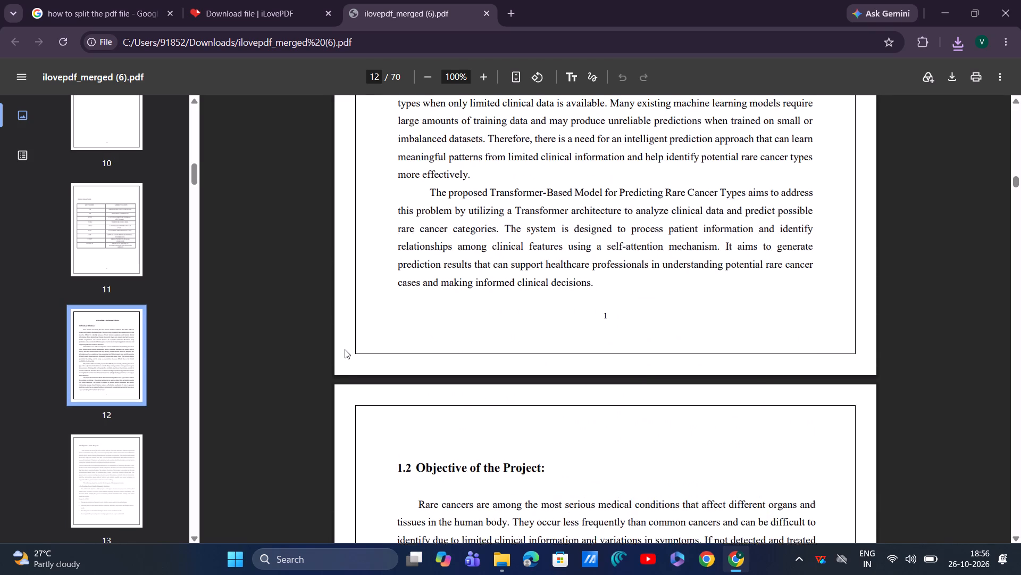
{"action": "scroll", "coordinate": [345, 349], "scroll_direction": "up", "scroll_amount": 3}
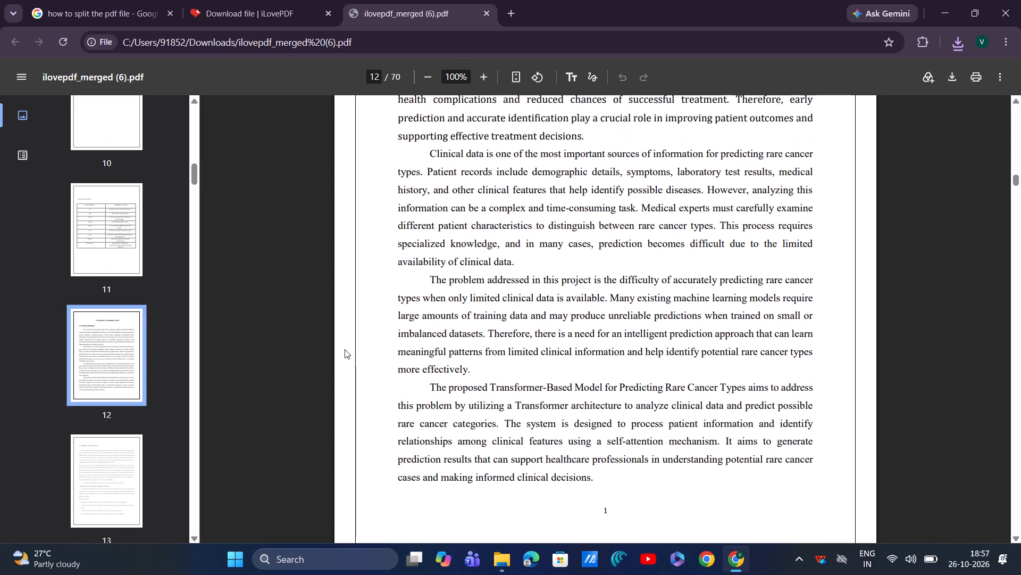
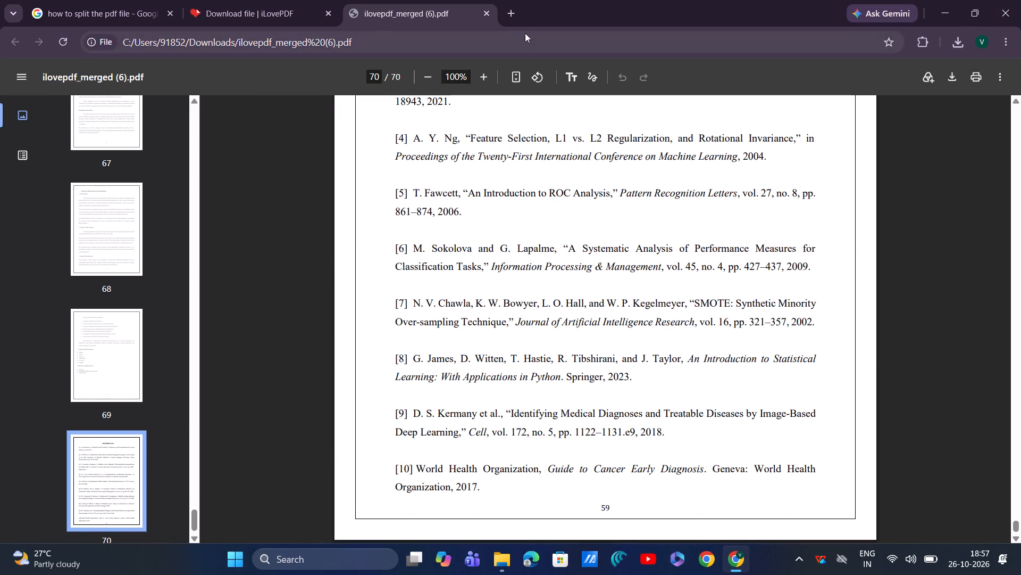
Close the merged PDF and the iLovePDF download page, leaving the Google search results open.
{"action": "left_click", "coordinate": [482, 15]}
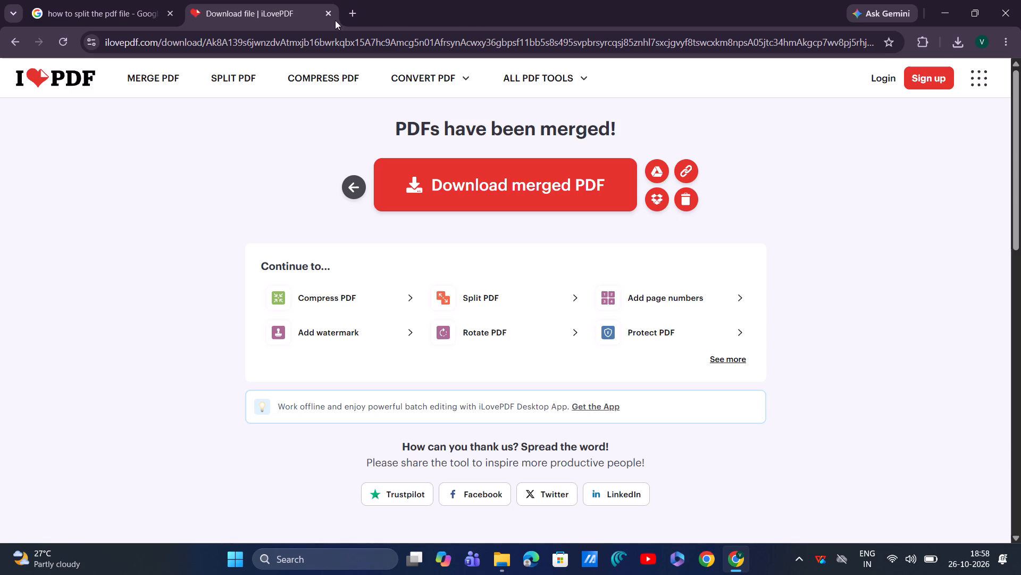
{"action": "left_click", "coordinate": [323, 10]}
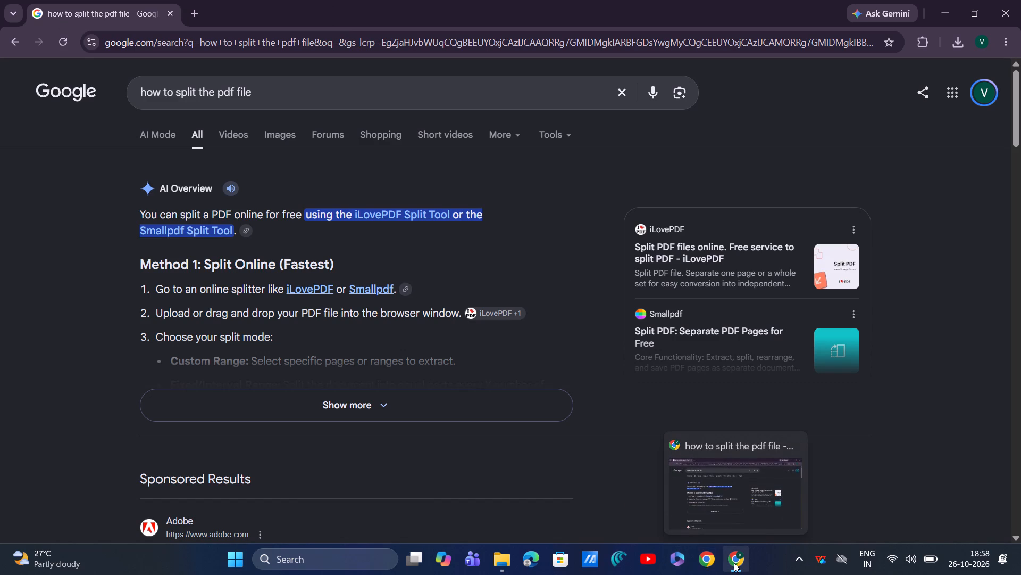
Search the computer for WhatsApp and launch the app.
{"action": "left_click", "coordinate": [363, 556]}
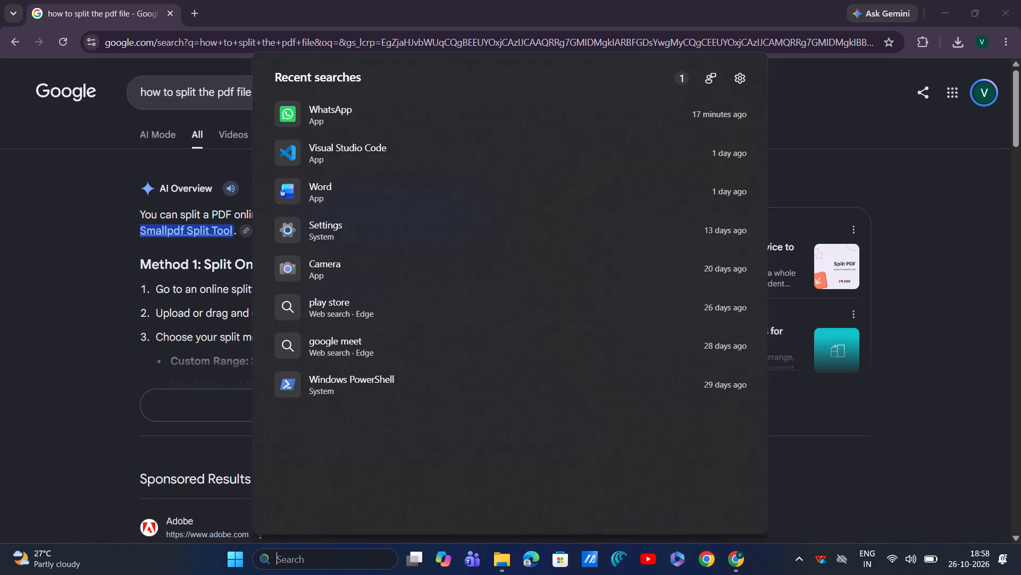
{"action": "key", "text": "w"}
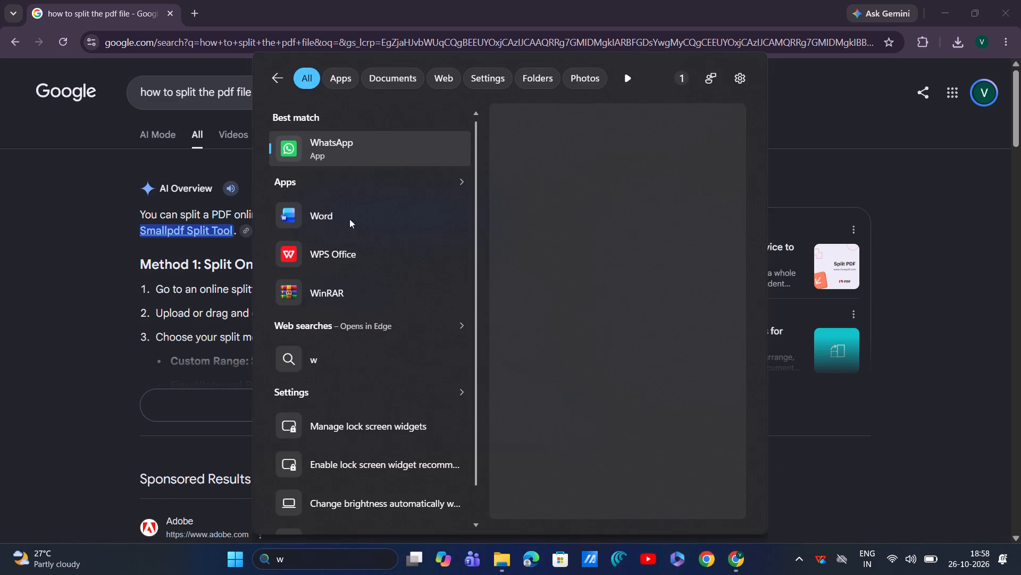
{"action": "left_click", "coordinate": [332, 152]}
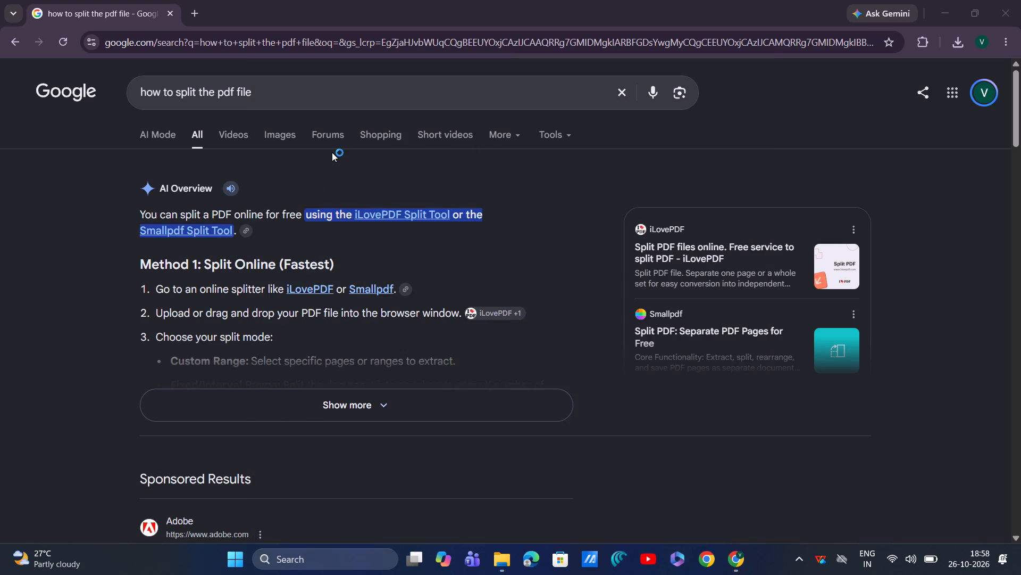
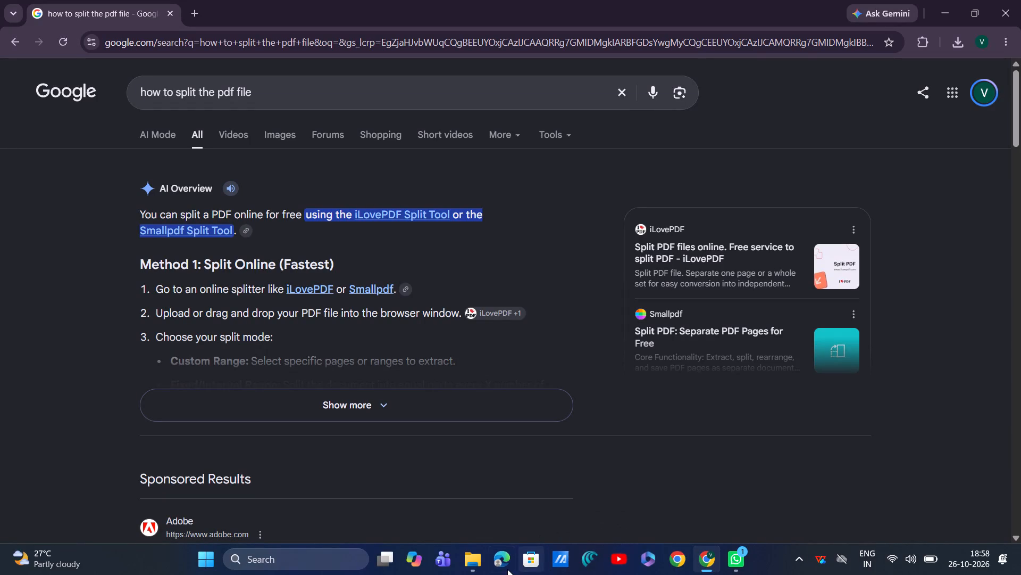
Switch to File Explorer and select the Predicting Rare Cancer Types FINAL PDF in the Downloads folder.
{"action": "left_click", "coordinate": [474, 564]}
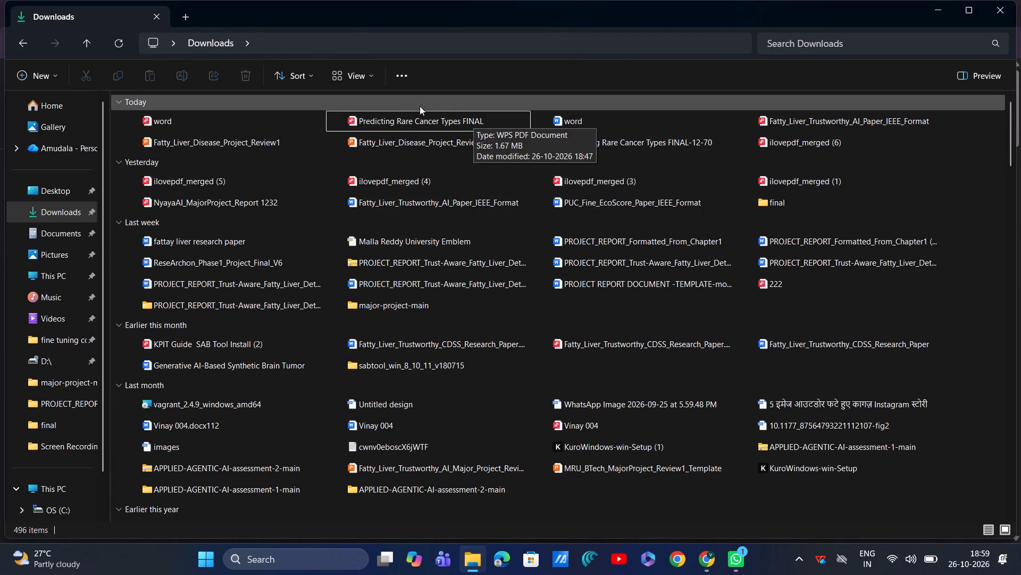
{"action": "left_click", "coordinate": [367, 115]}
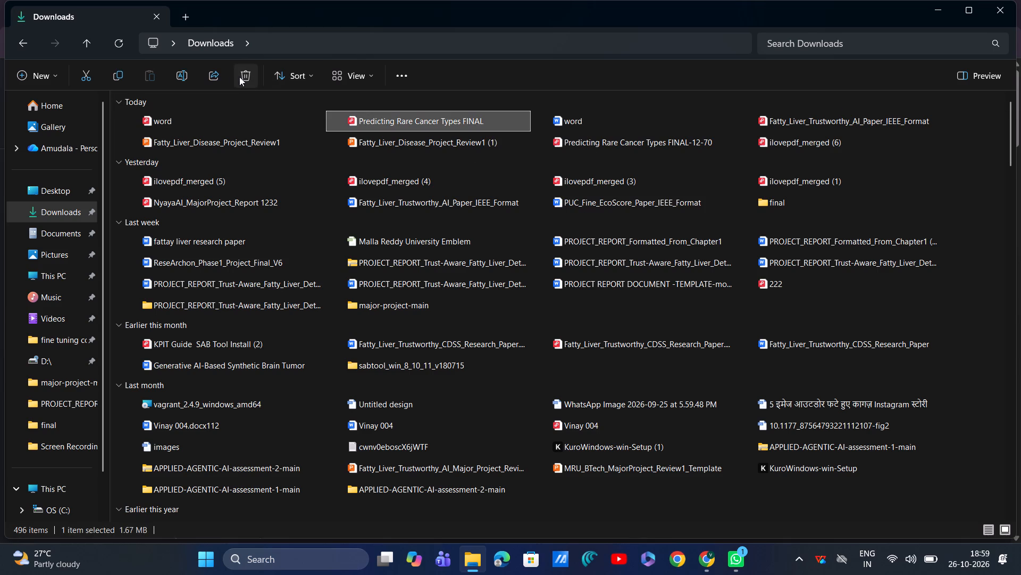
Delete the Predicting Rare Cancer Types FINAL PDF from the Downloads folder.
{"action": "left_click", "coordinate": [239, 77]}
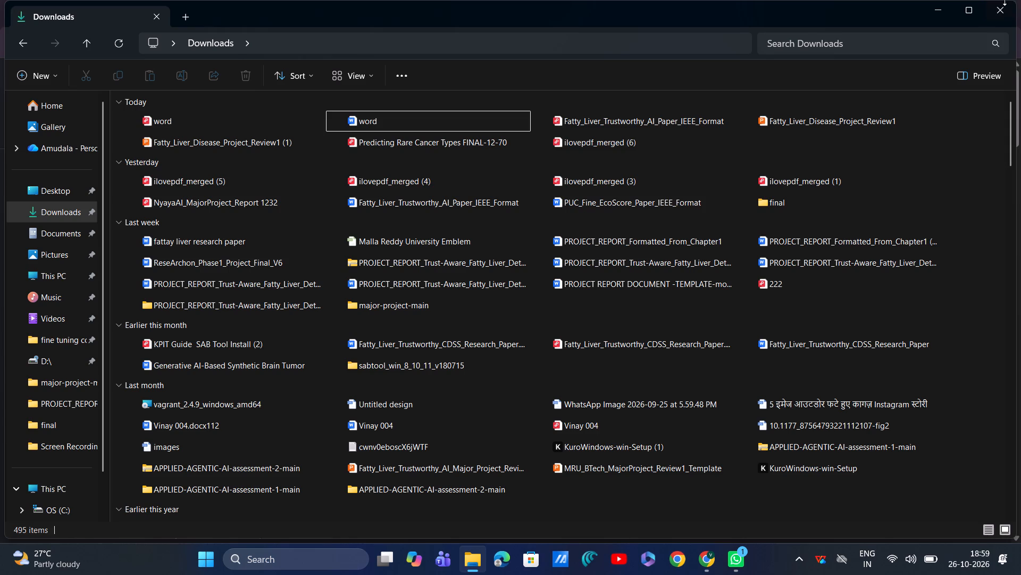
Close the Downloads window and minimize the browser window with the PDF-splitting search to reveal the desktop.
{"action": "left_click", "coordinate": [990, 5]}
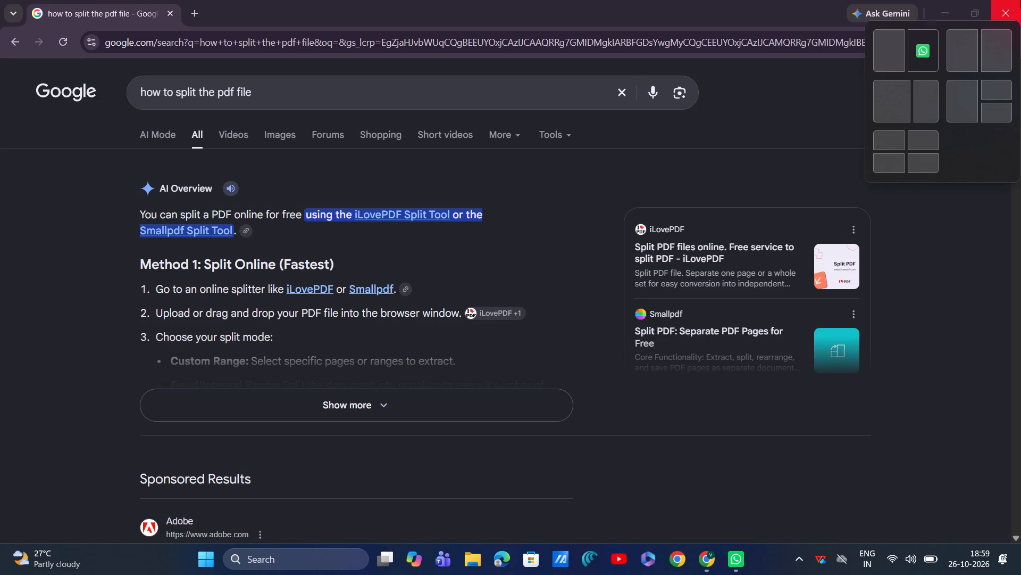
{"action": "left_click", "coordinate": [951, 17]}
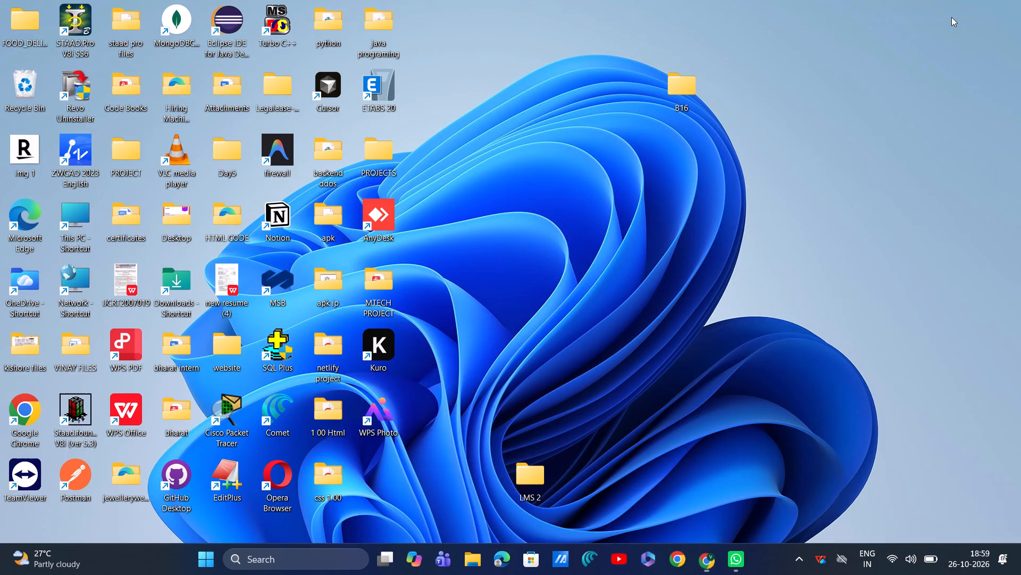